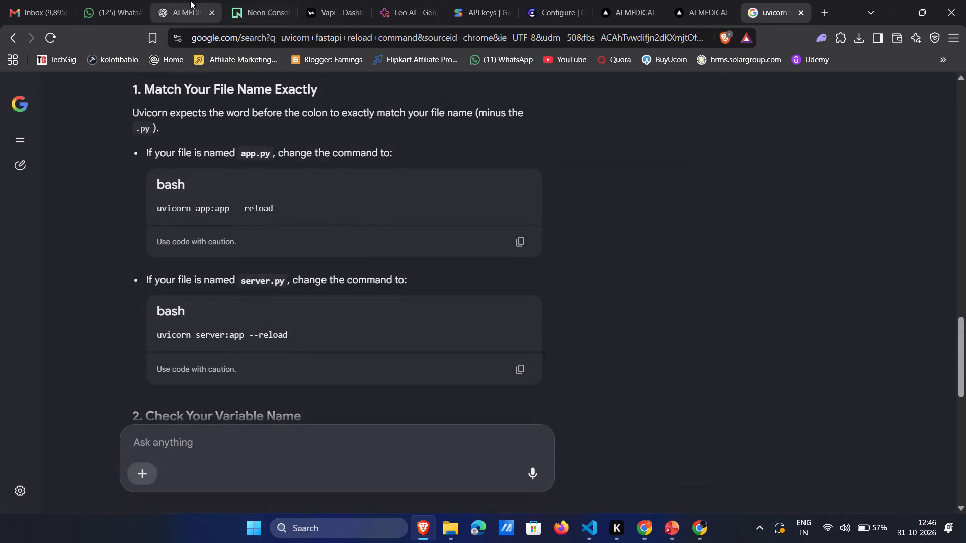
Switch to the Neon console and review the latest records in the sessionChatTable table.
{"action": "left_click", "coordinate": [272, 0]}
{"action": "scroll", "coordinate": [449, 355], "scroll_direction": "down", "scroll_amount": 5}
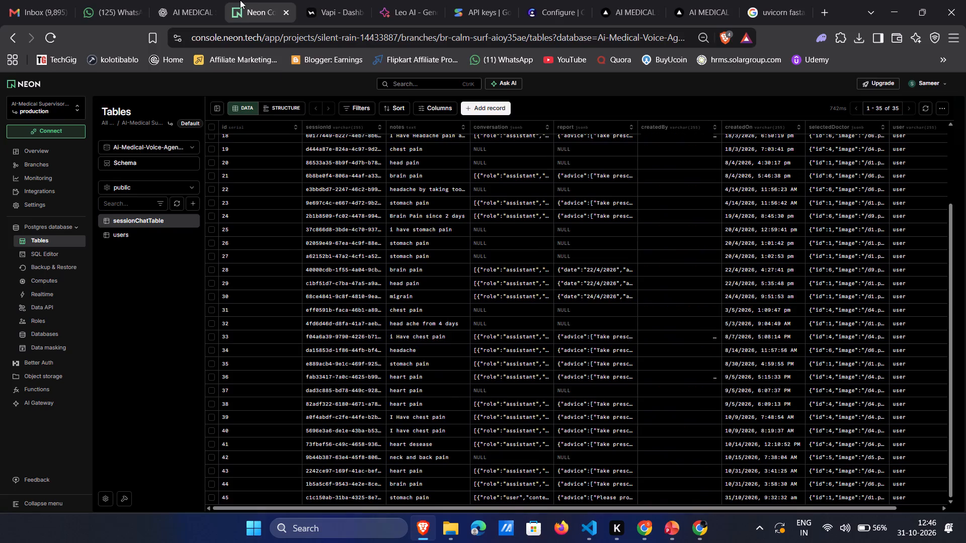
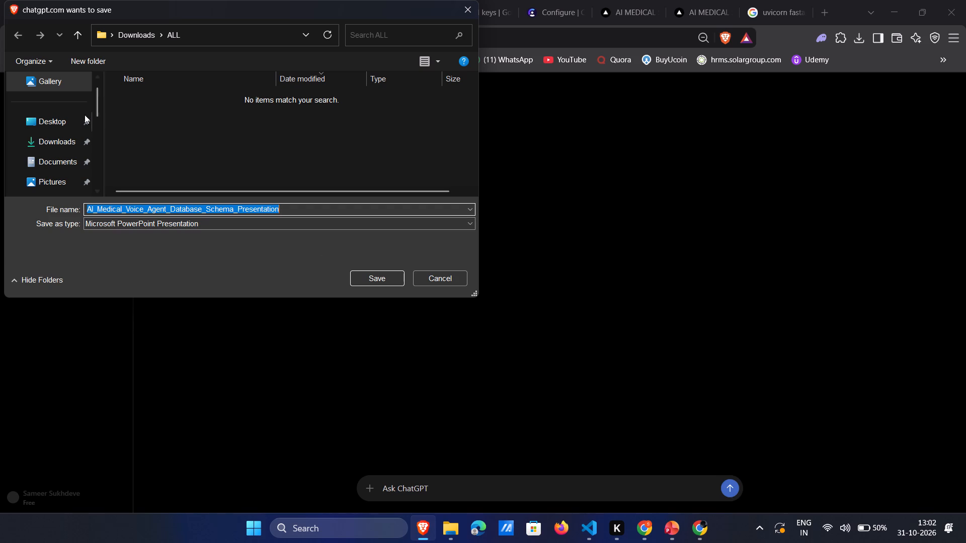
{"action": "left_click", "coordinate": [65, 138]}
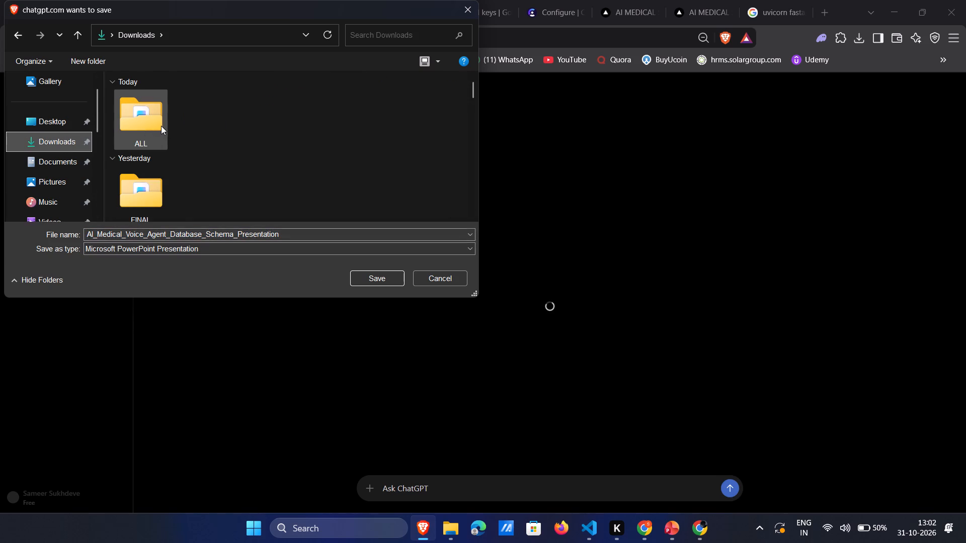
{"action": "double_click", "coordinate": [161, 126]}
{"action": "left_click", "coordinate": [373, 280]}
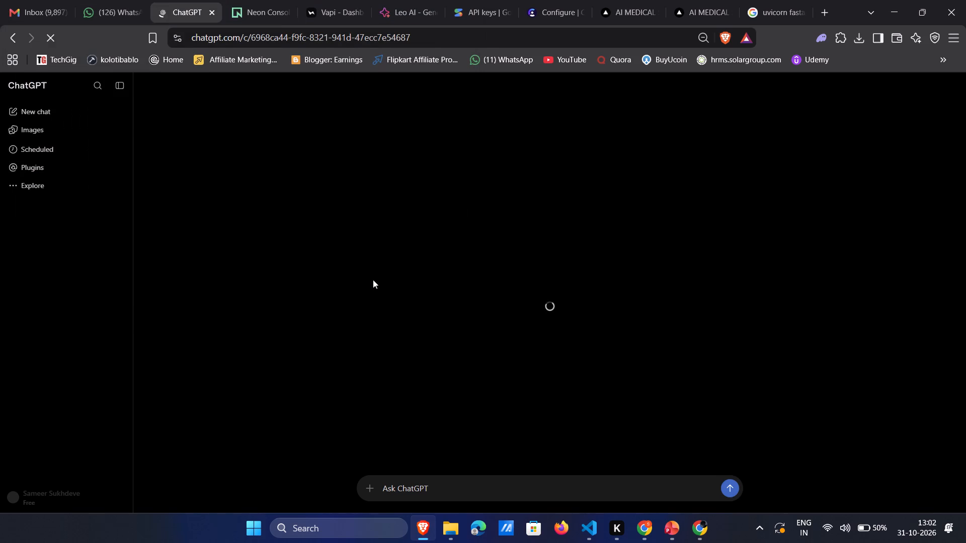
Switch to File Explorer, open the downloaded database schema presentation from the ALL folder in PowerPoint, and enable editing.
{"action": "left_click", "coordinate": [460, 537]}
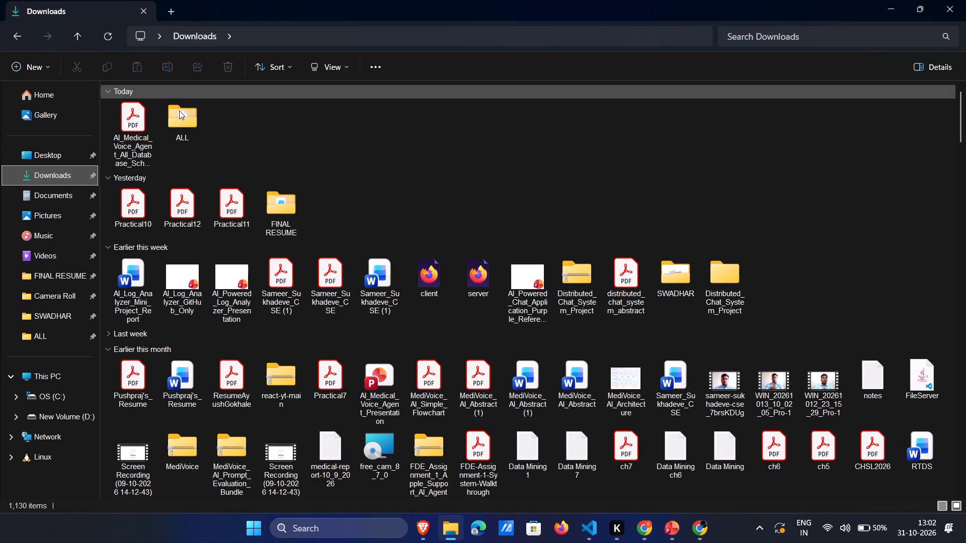
{"action": "double_click", "coordinate": [179, 111]}
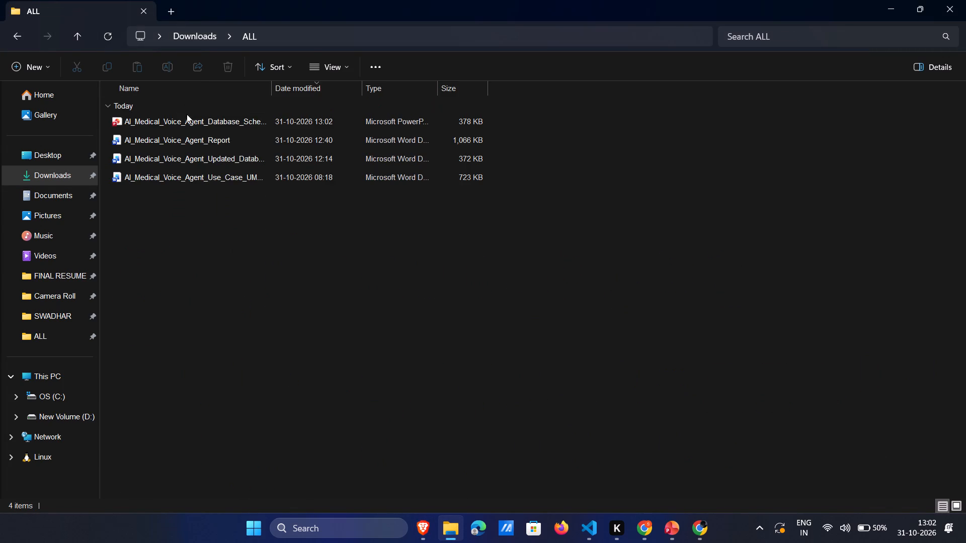
{"action": "double_click", "coordinate": [190, 122]}
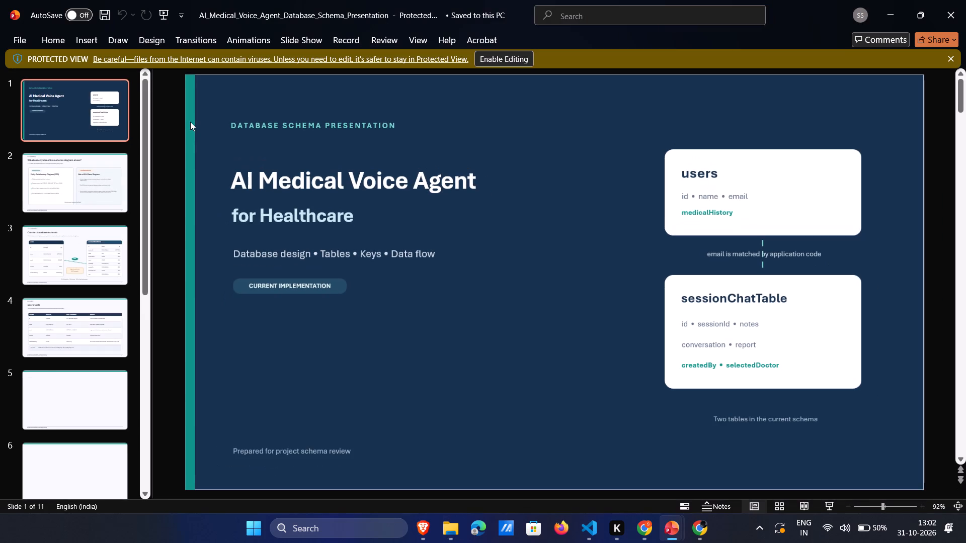
{"action": "double_click", "coordinate": [96, 100]}
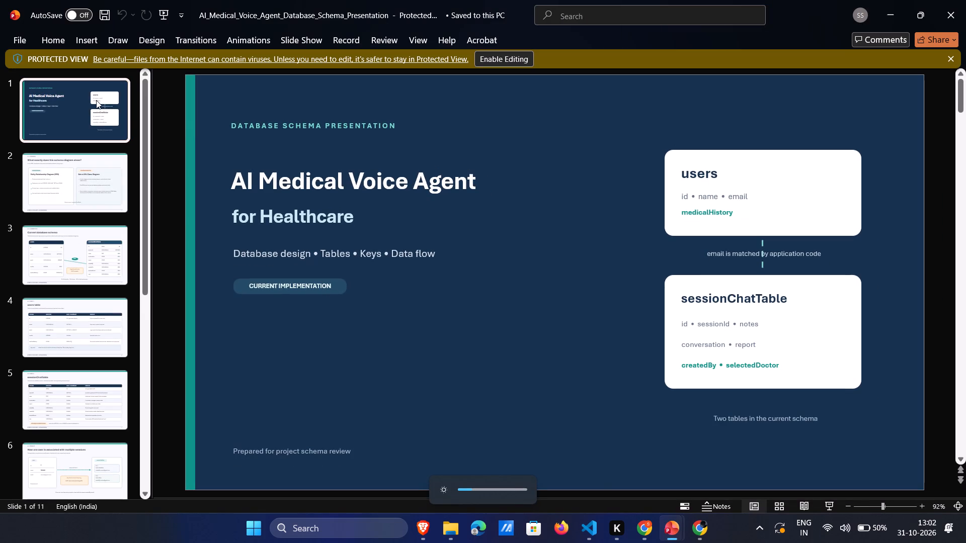
{"action": "left_click", "coordinate": [513, 60]}
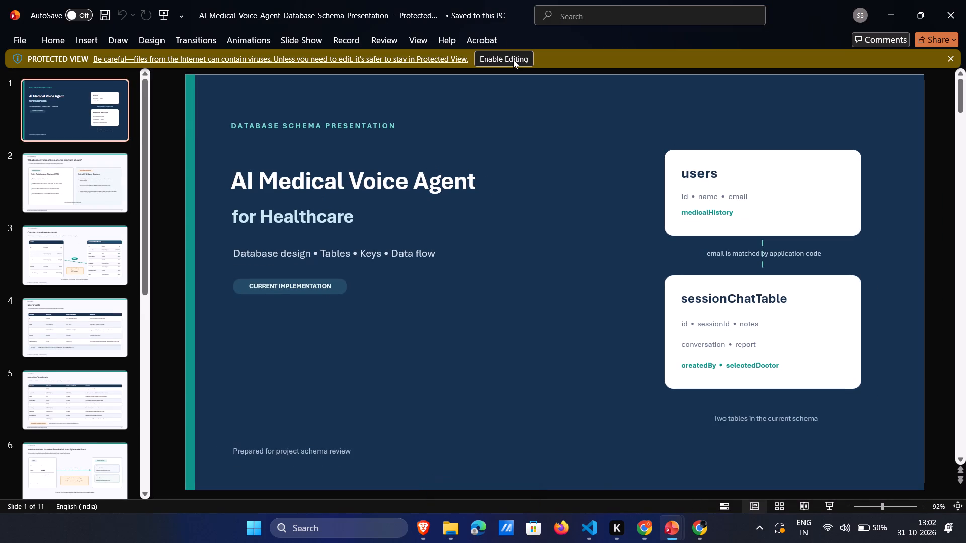
Skim the database schema deck, then read its opening slides from the title through the sessionChatTable definition.
{"action": "scroll", "coordinate": [136, 335], "scroll_direction": "down", "scroll_amount": 13}
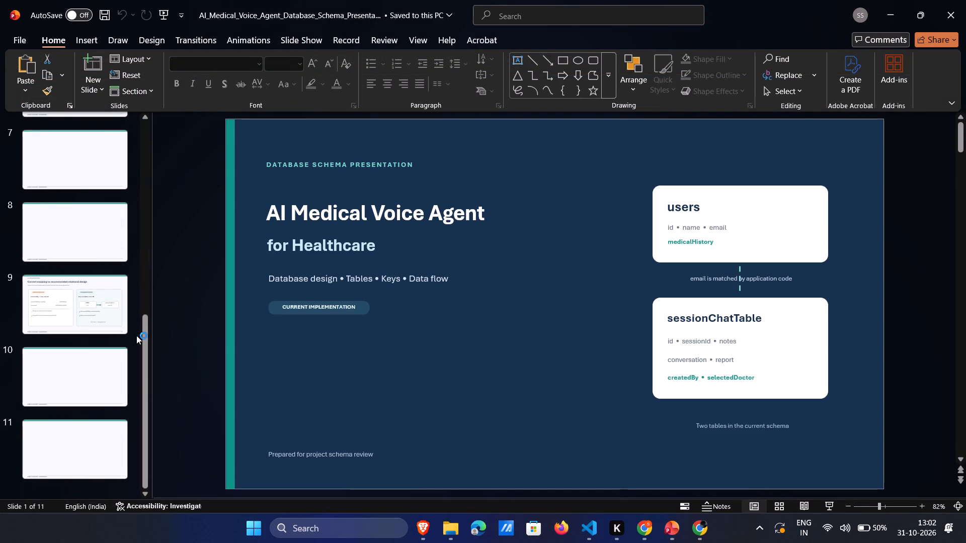
{"action": "scroll", "coordinate": [136, 335], "scroll_direction": "down", "scroll_amount": 15}
{"action": "scroll", "coordinate": [84, 340], "scroll_direction": "up", "scroll_amount": 17}
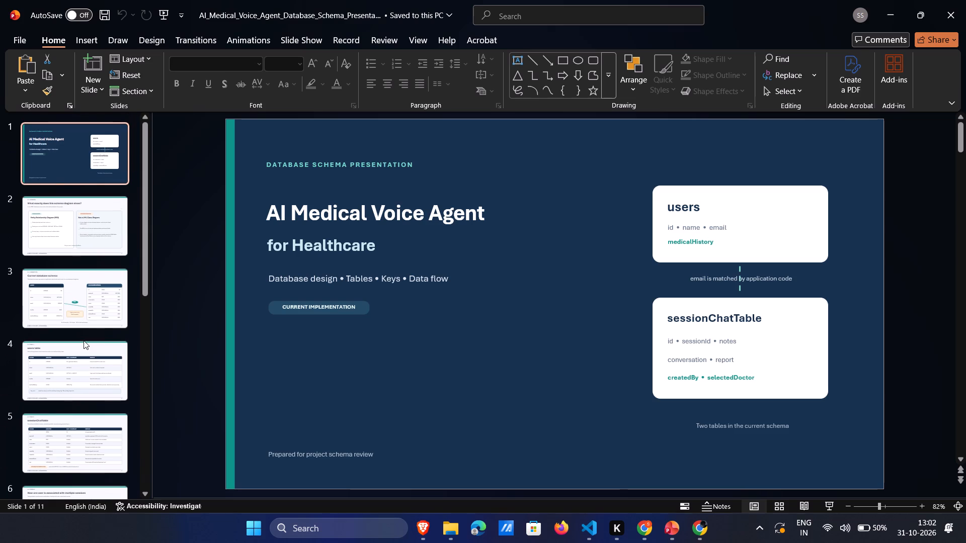
{"action": "scroll", "coordinate": [84, 340], "scroll_direction": "up", "scroll_amount": 2}
{"action": "left_click", "coordinate": [51, 173]}
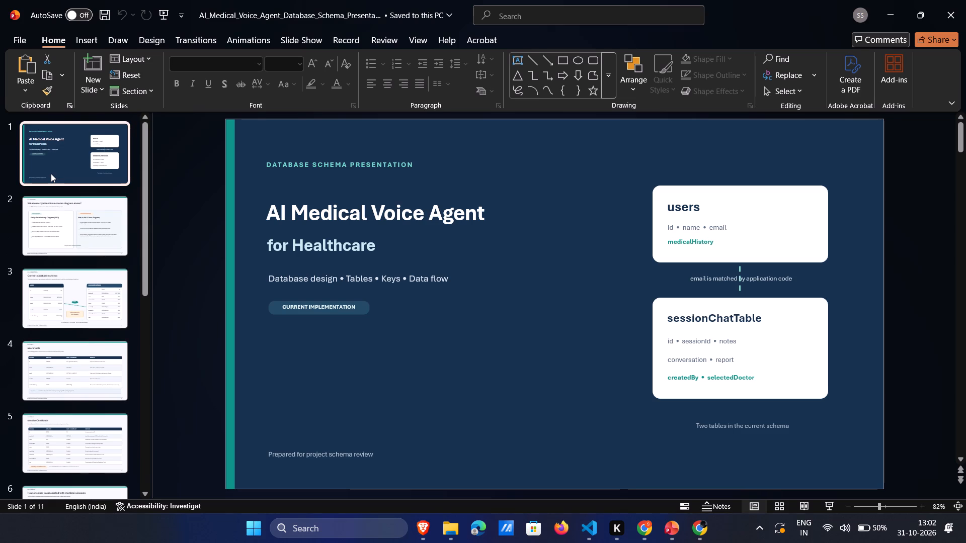
{"action": "key", "text": "Down"}
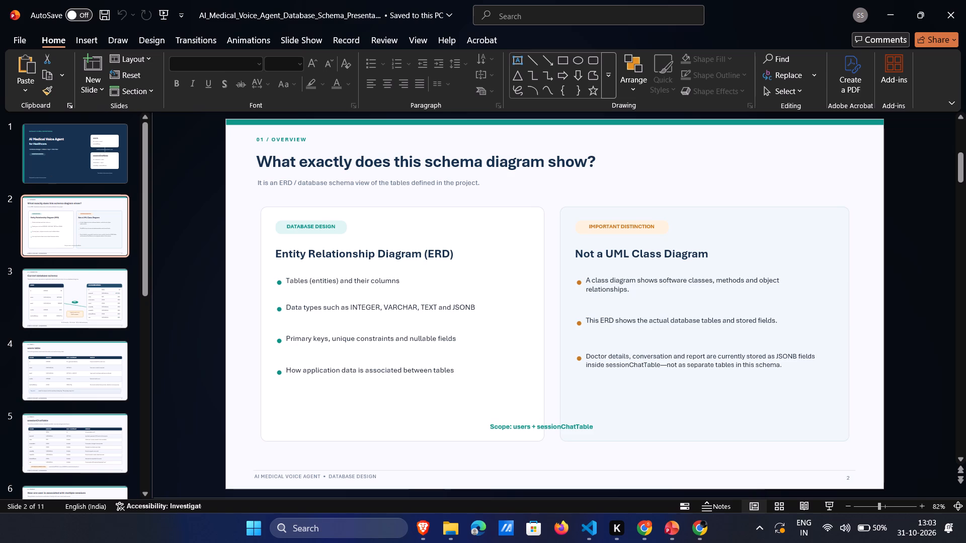
{"action": "key", "text": "Down"}
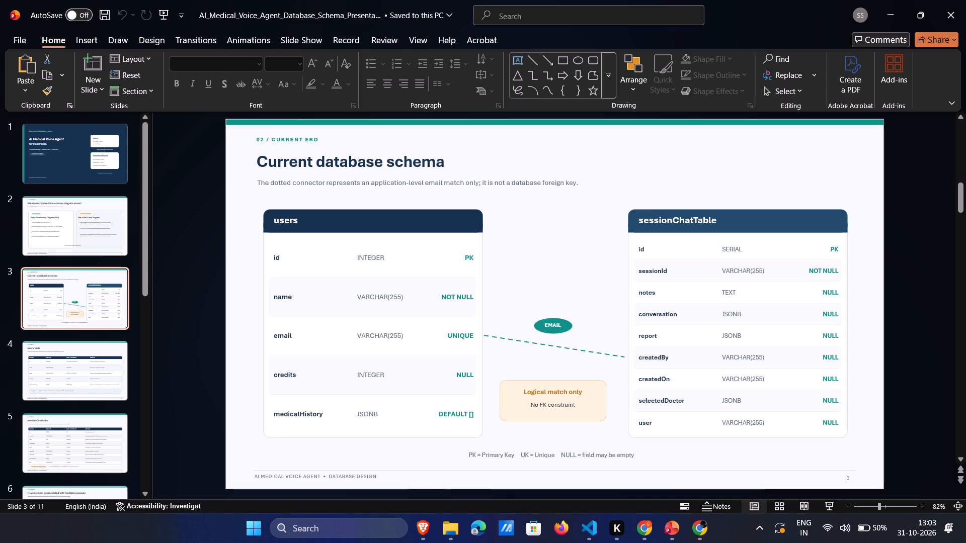
{"action": "key", "text": "Down"}
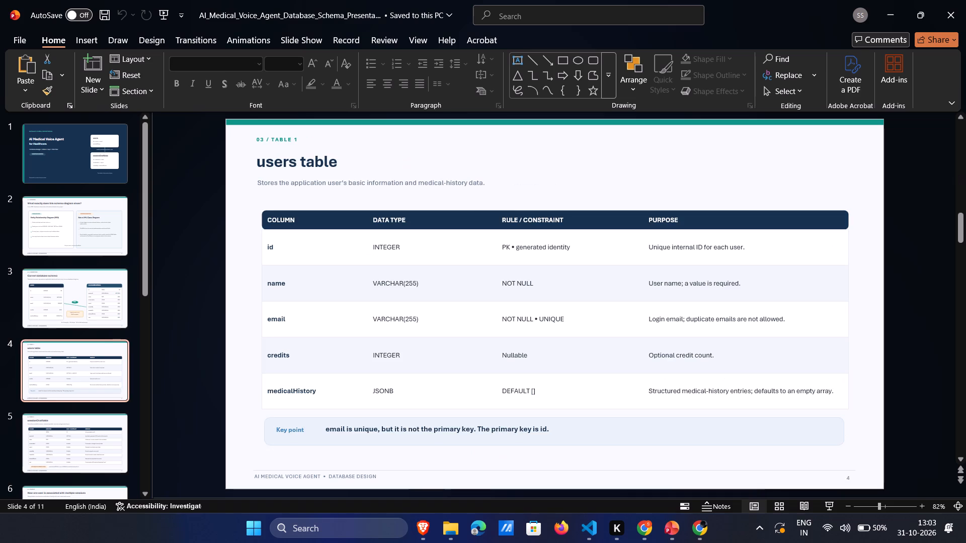
{"action": "key", "text": "Up"}
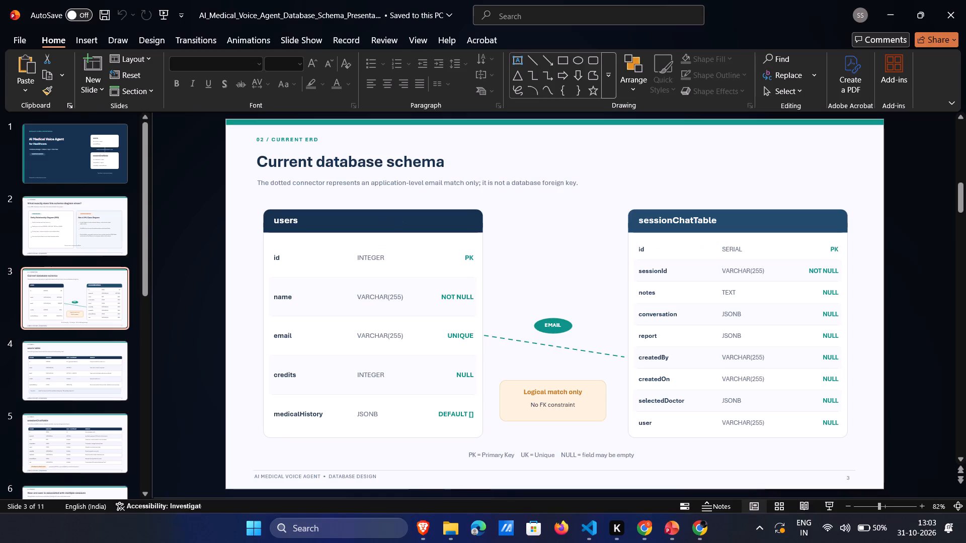
{"action": "key", "text": "Down"}
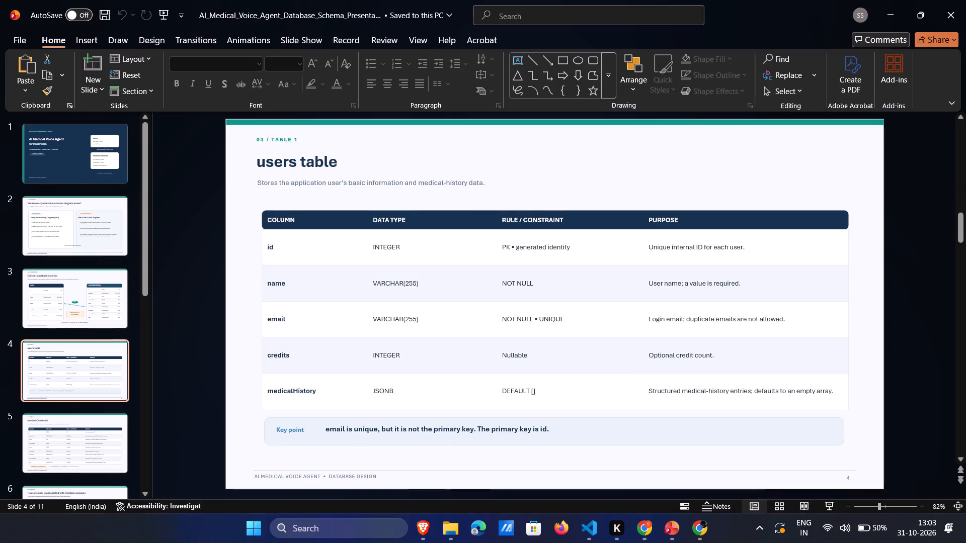
{"action": "key", "text": "Down"}
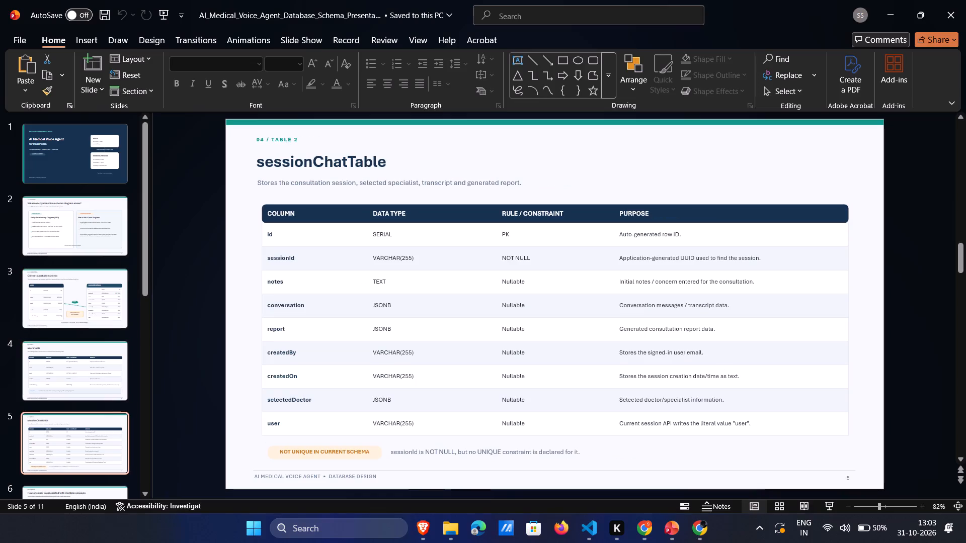
Read the remaining schema slides, from the one-user, multiple-sessions example through the faculty questions and the 30-second explanation.
{"action": "key", "text": "Down"}
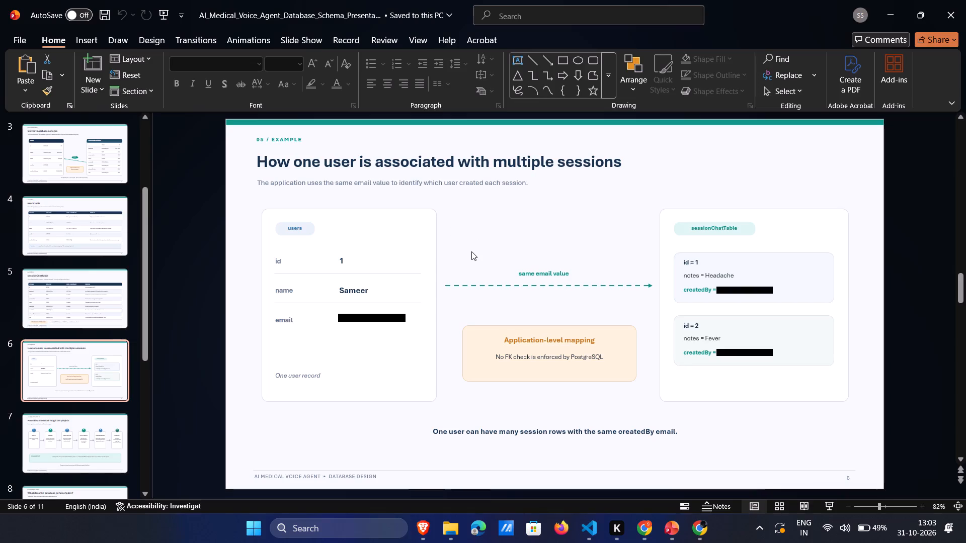
{"action": "key", "text": "Down"}
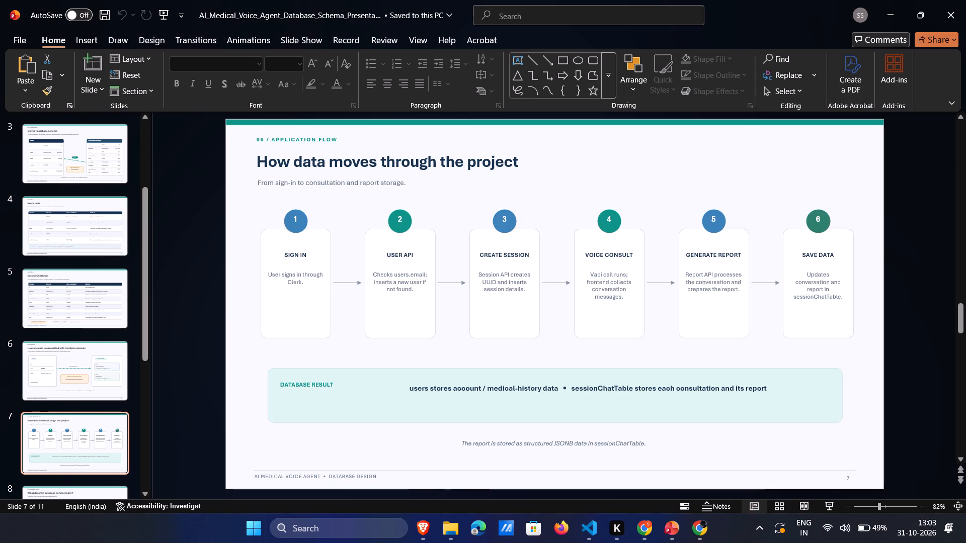
{"action": "key", "text": "Down"}
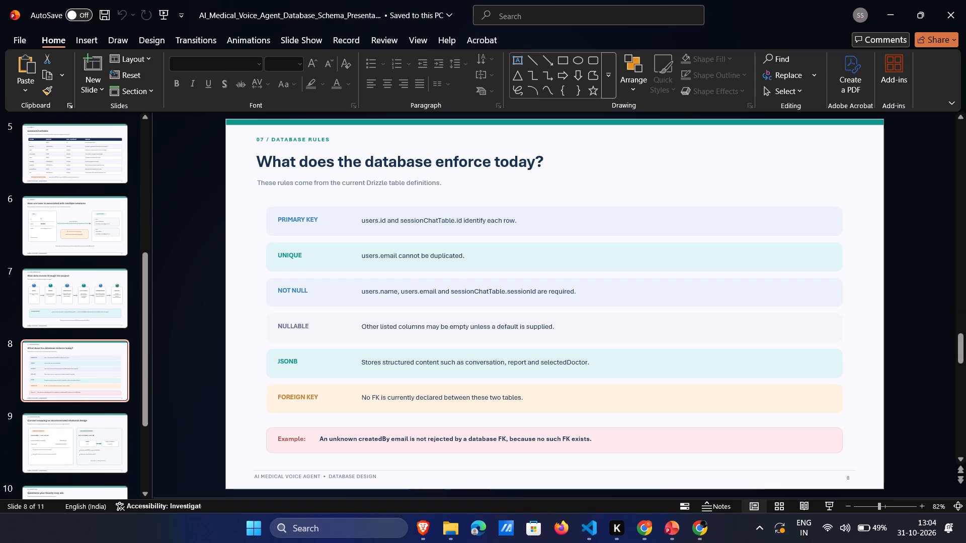
{"action": "key", "text": "Down"}
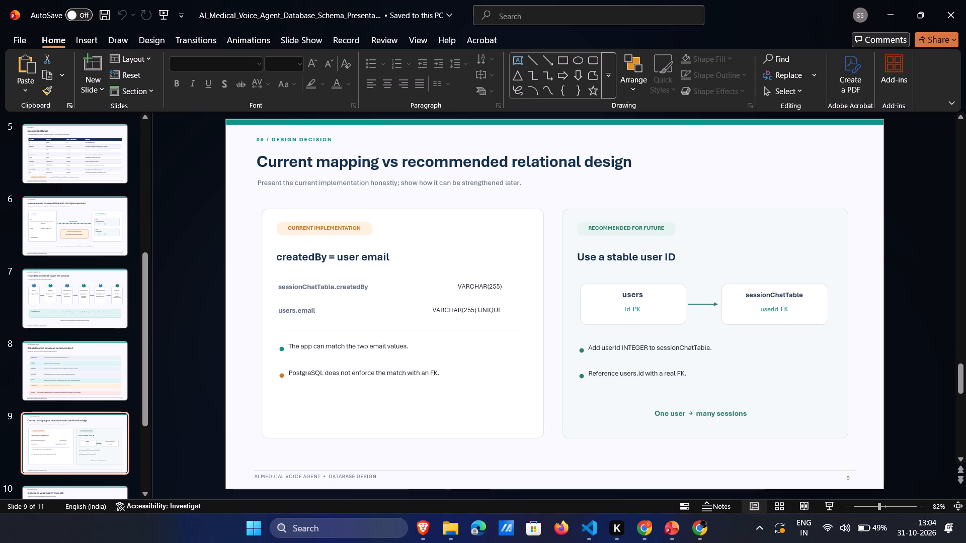
{"action": "key", "text": "Down"}
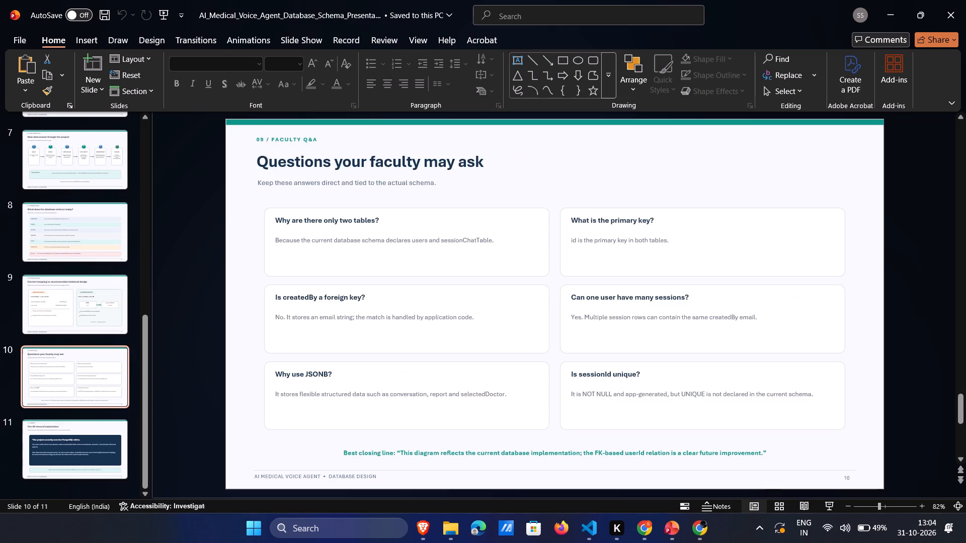
{"action": "key", "text": "Down"}
{"action": "key", "text": "Down"}
{"action": "key", "text": "Down"}
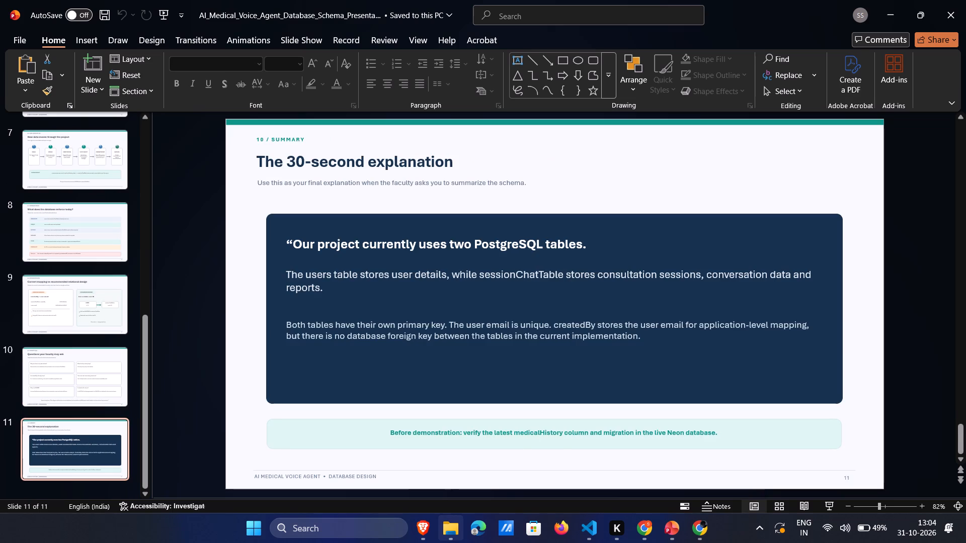
Switch to File Explorer and open the earlier AI_Medical_Voice_Agent_Presentation file from the Downloads folder.
{"action": "left_click", "coordinate": [446, 532]}
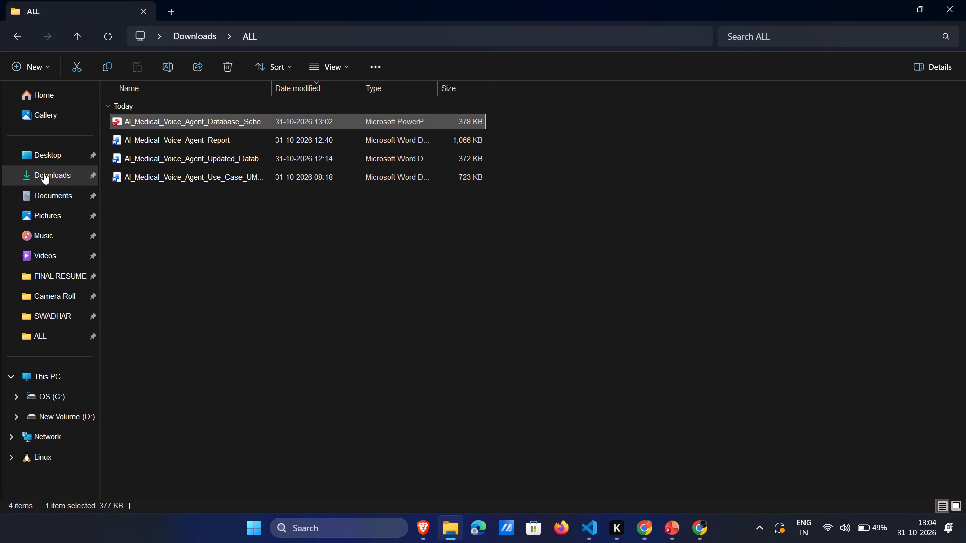
{"action": "left_click", "coordinate": [44, 173]}
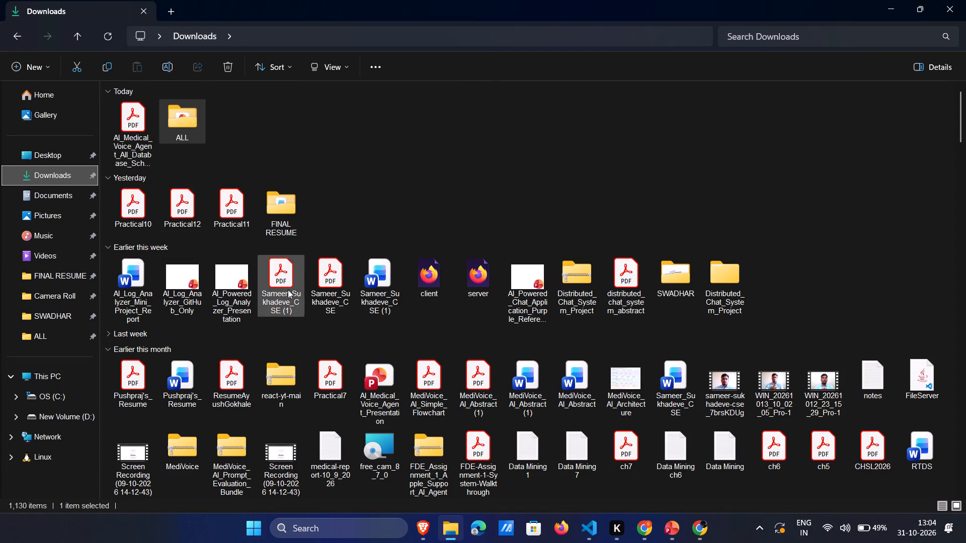
{"action": "double_click", "coordinate": [375, 403]}
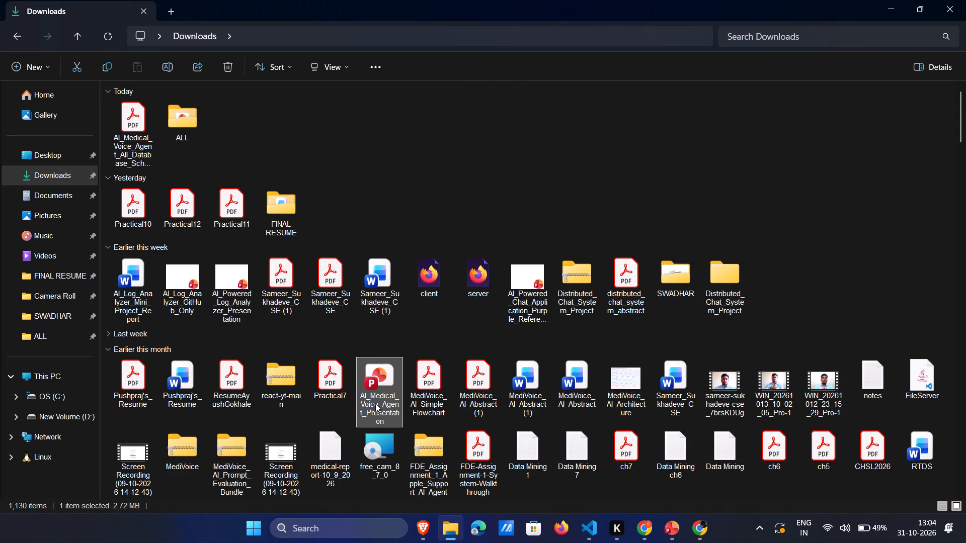
Skim the project presentation's slides, then read The Problem, Project Objectives and System Architecture slides.
{"action": "scroll", "coordinate": [91, 201], "scroll_direction": "up", "scroll_amount": 7}
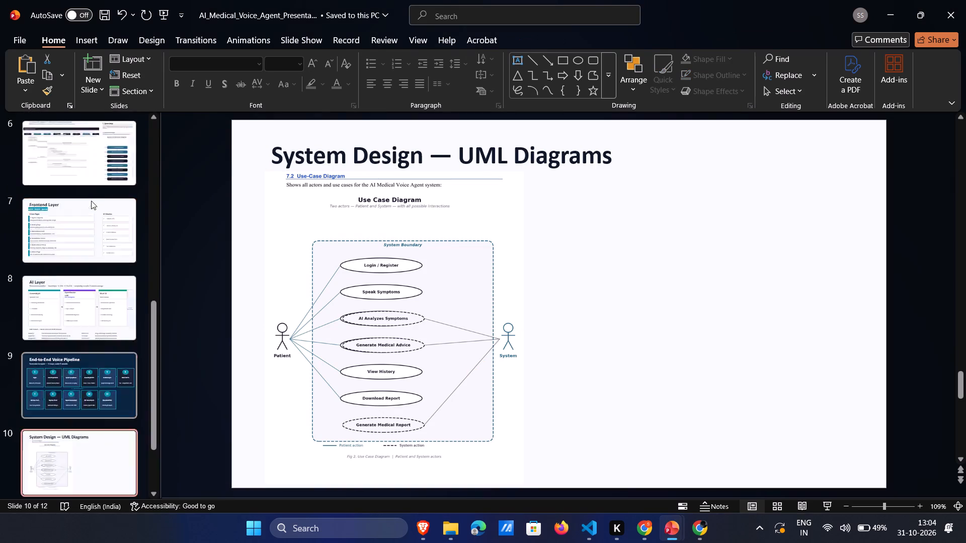
{"action": "scroll", "coordinate": [91, 201], "scroll_direction": "up", "scroll_amount": 1}
{"action": "scroll", "coordinate": [82, 261], "scroll_direction": "down", "scroll_amount": 12}
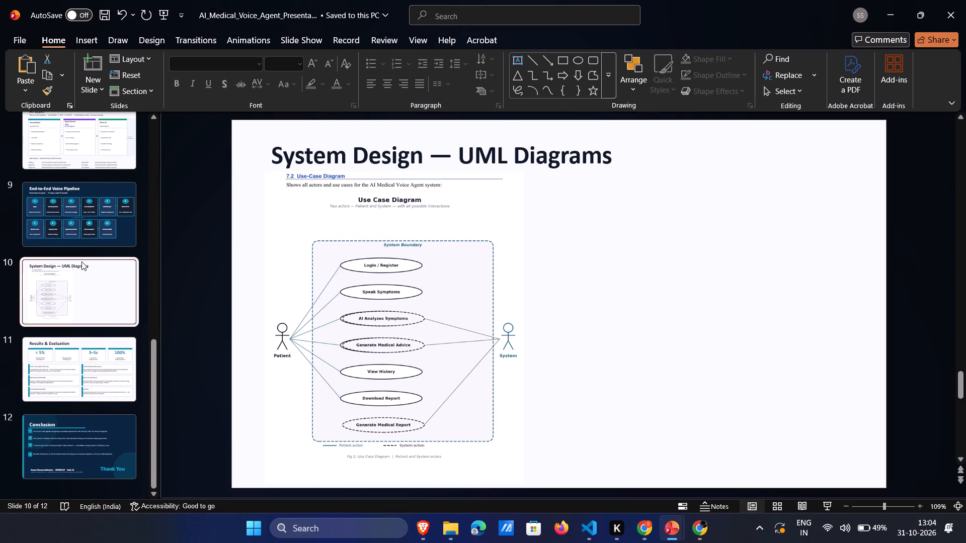
{"action": "scroll", "coordinate": [82, 261], "scroll_direction": "down", "scroll_amount": 6}
{"action": "scroll", "coordinate": [82, 261], "scroll_direction": "up", "scroll_amount": 5}
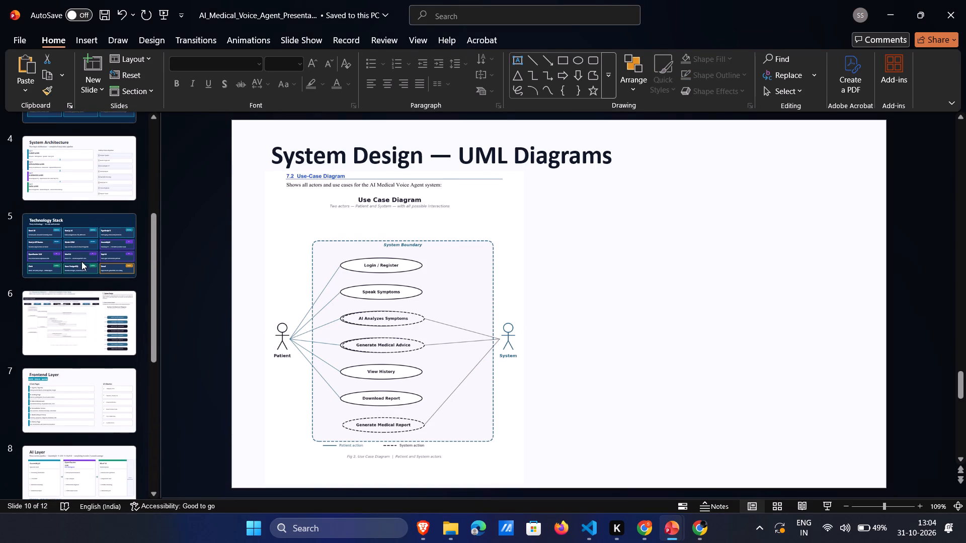
{"action": "scroll", "coordinate": [82, 261], "scroll_direction": "up", "scroll_amount": 2}
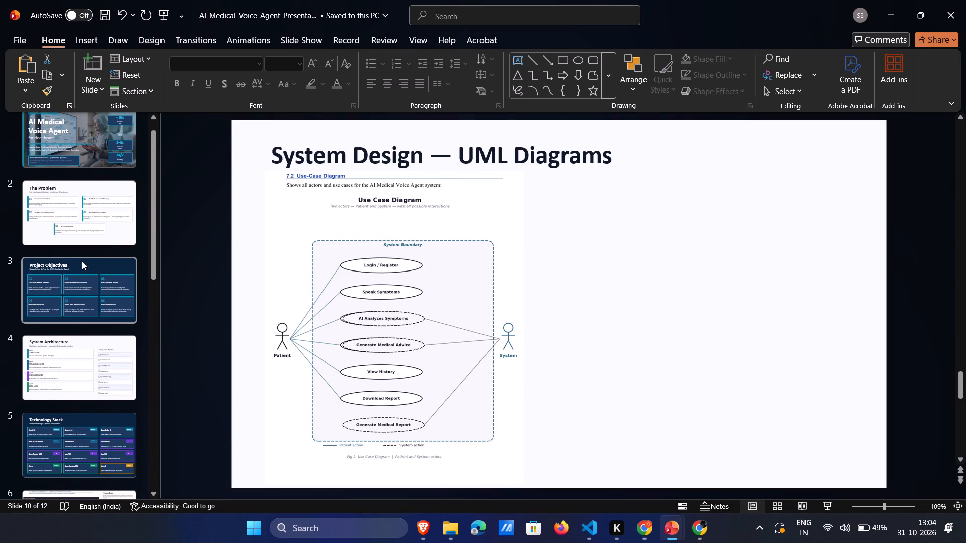
{"action": "scroll", "coordinate": [82, 261], "scroll_direction": "up", "scroll_amount": 3}
{"action": "left_click", "coordinate": [78, 254]}
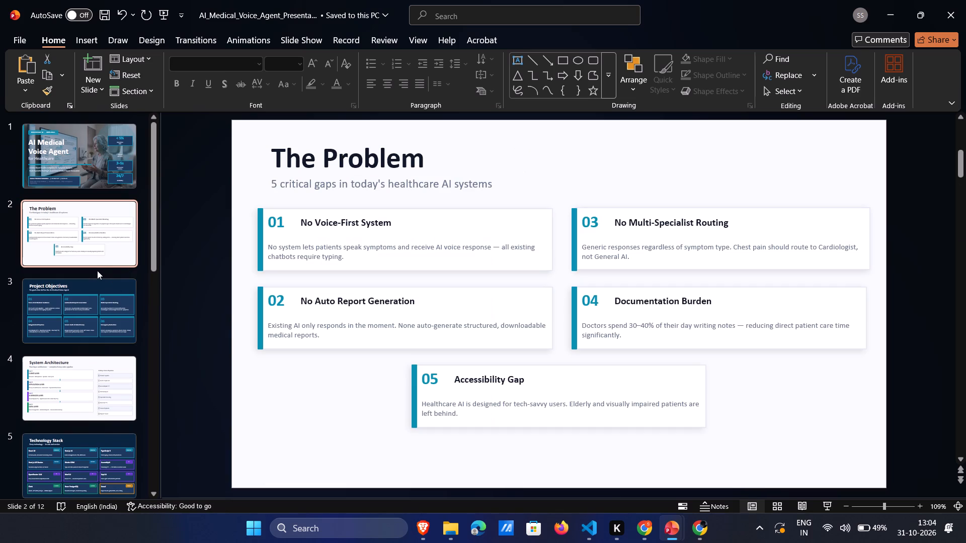
{"action": "key", "text": "Down"}
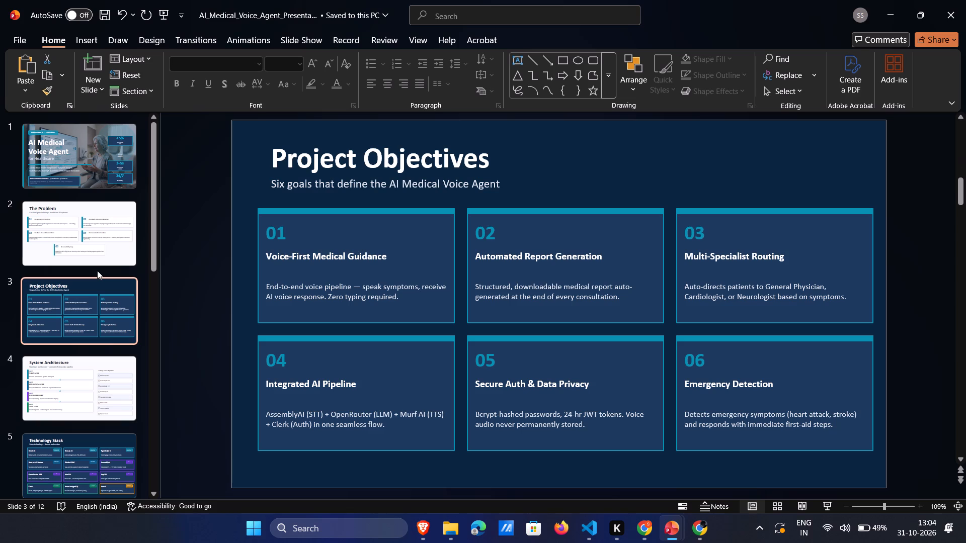
{"action": "key", "text": "Down"}
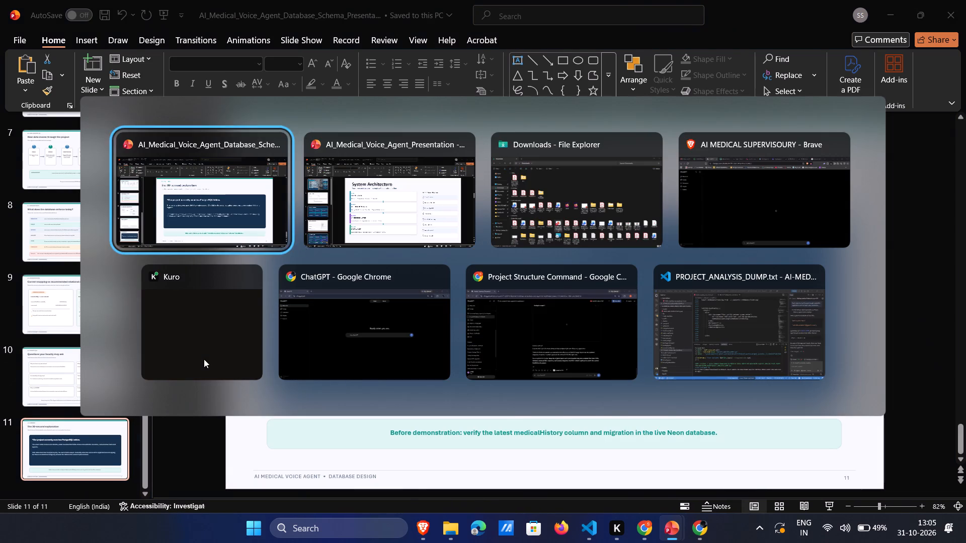
Close the database schema presentation, leaving the project presentation open.
{"action": "left_click", "coordinate": [962, 0]}
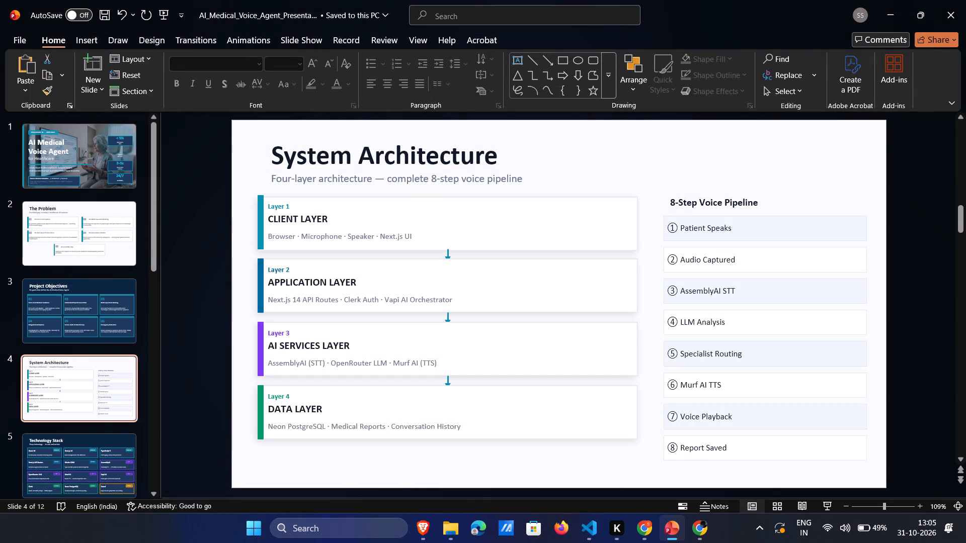
Open the AI_Medical_Voice_Agent_Report document from the ALL folder in Downloads and enable editing.
{"action": "double_click", "coordinate": [177, 123]}
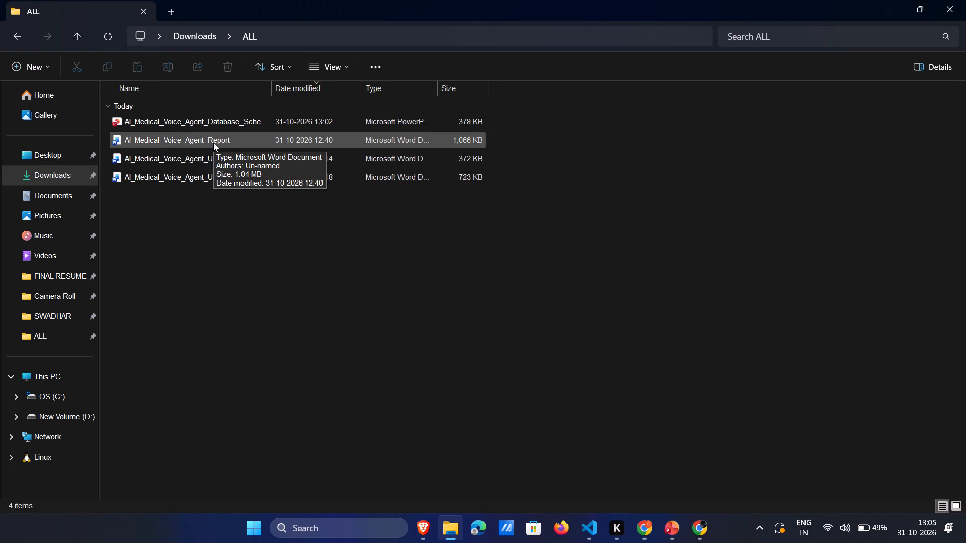
{"action": "double_click", "coordinate": [213, 143]}
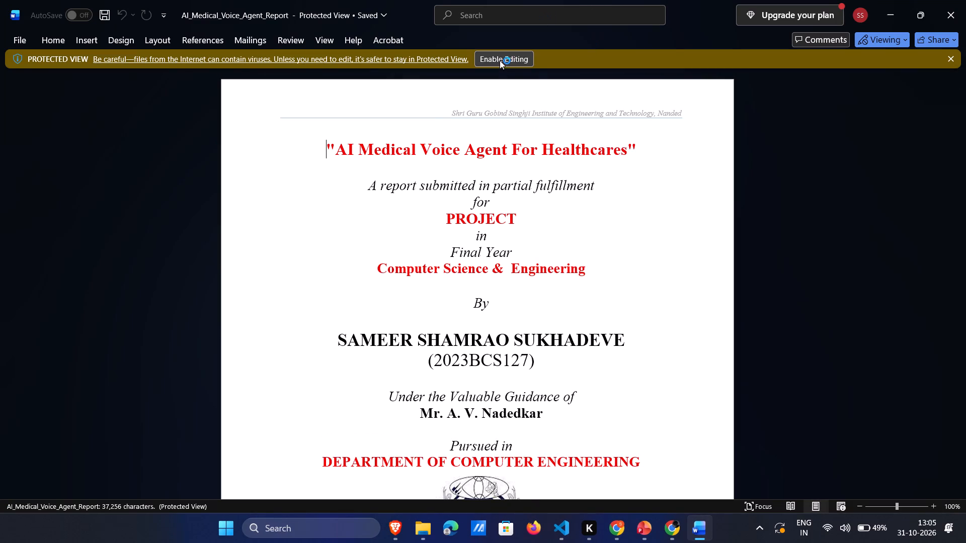
{"action": "left_click", "coordinate": [500, 60]}
Skim the report's front matter, from the title page and certificate through the table of contents and list of tables.
{"action": "scroll", "coordinate": [479, 275], "scroll_direction": "down", "scroll_amount": 8}
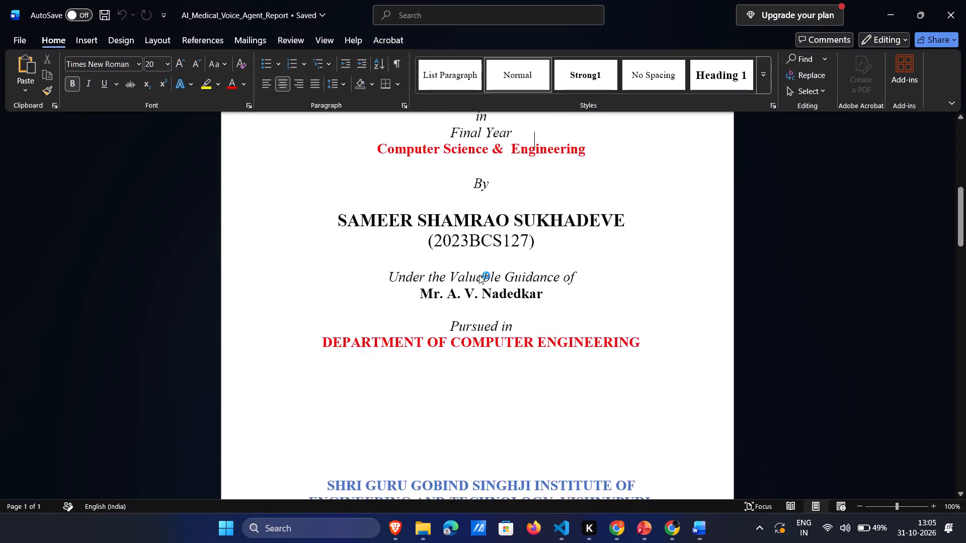
{"action": "scroll", "coordinate": [479, 275], "scroll_direction": "down", "scroll_amount": 20}
{"action": "scroll", "coordinate": [479, 275], "scroll_direction": "down", "scroll_amount": 4}
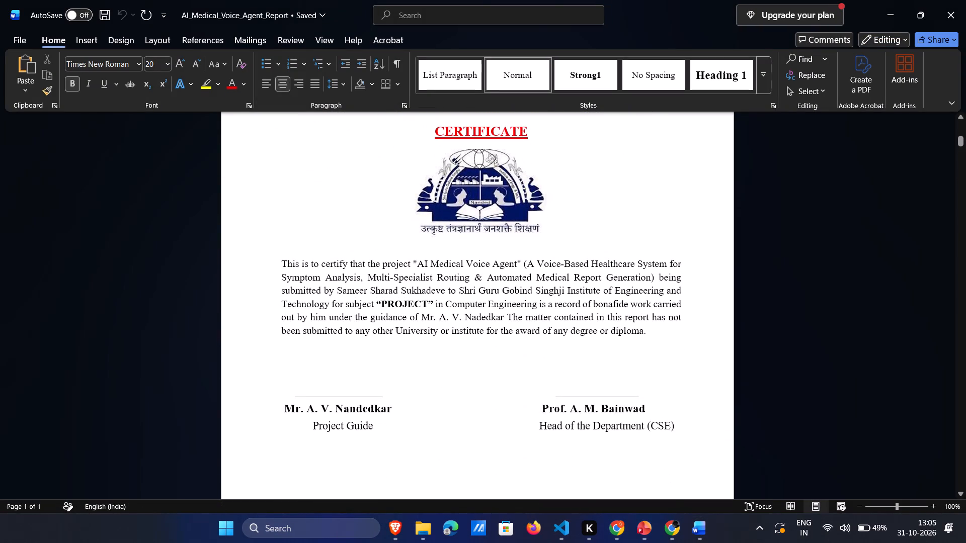
{"action": "scroll", "coordinate": [479, 275], "scroll_direction": "down", "scroll_amount": 11}
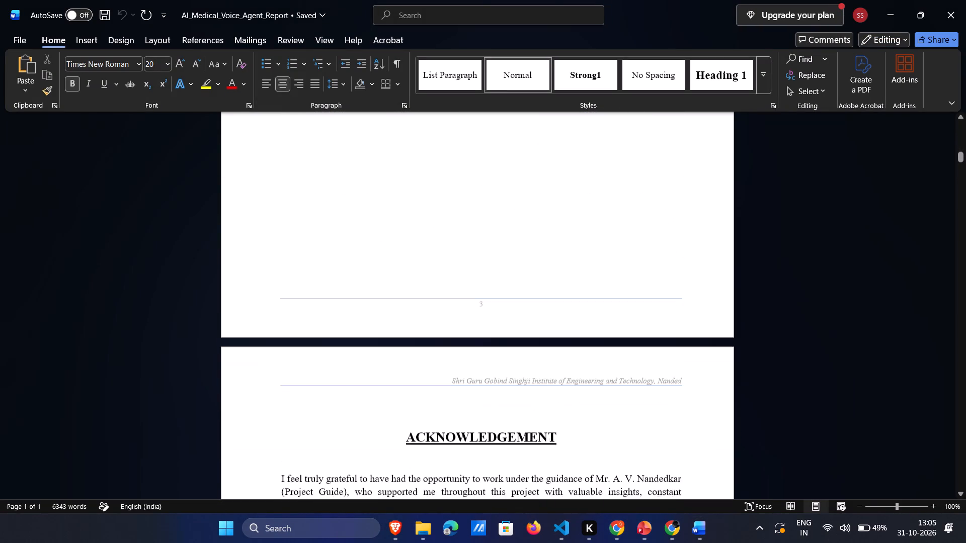
{"action": "scroll", "coordinate": [479, 275], "scroll_direction": "down", "scroll_amount": 3}
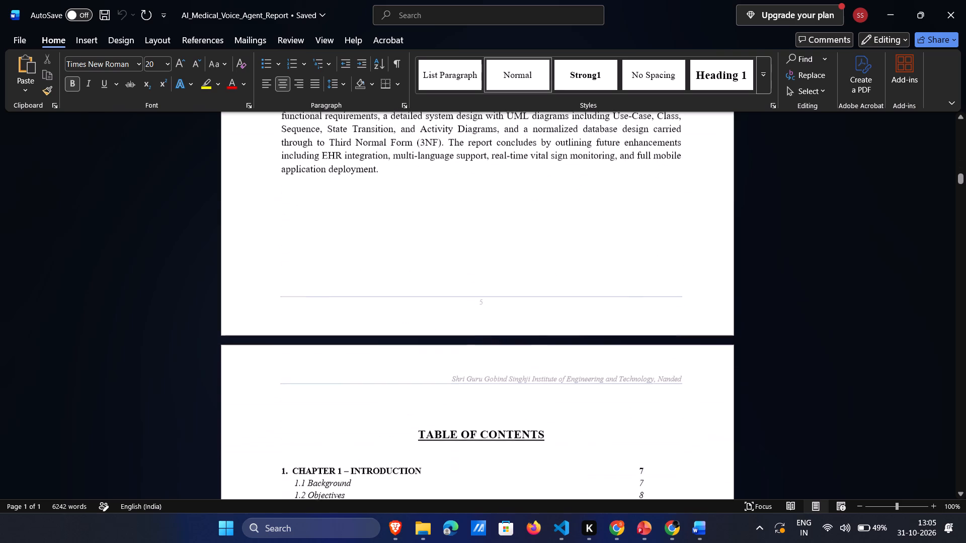
{"action": "scroll", "coordinate": [479, 275], "scroll_direction": "down", "scroll_amount": 7}
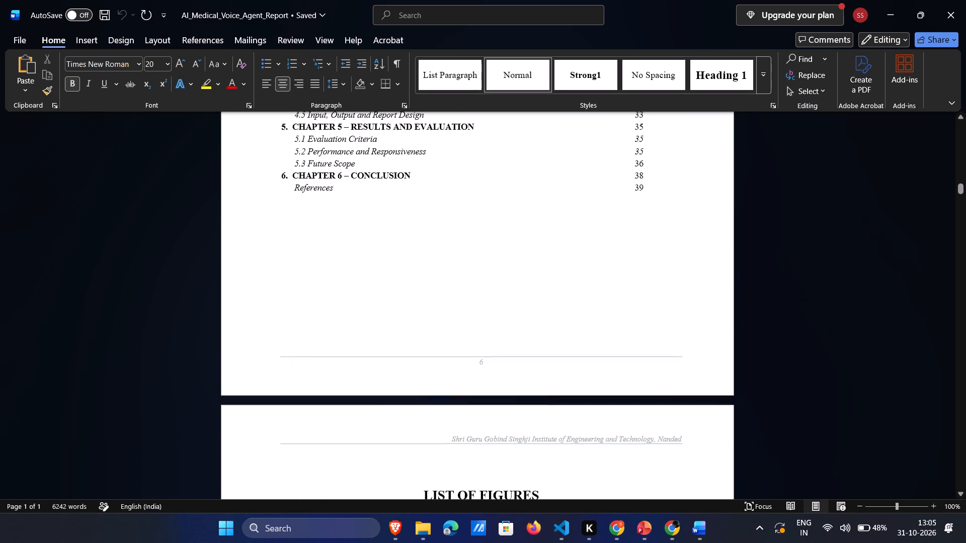
{"action": "scroll", "coordinate": [479, 275], "scroll_direction": "down", "scroll_amount": 7}
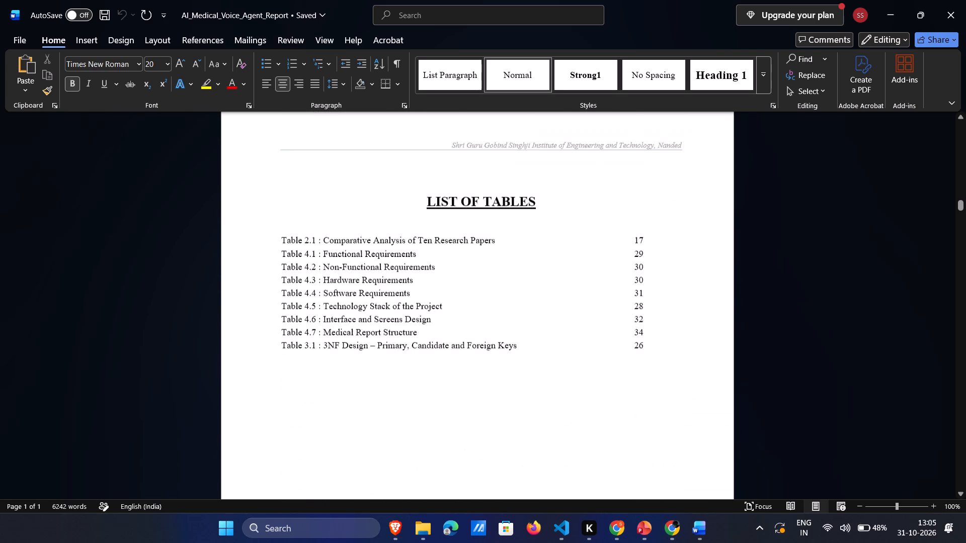
Skim the report's introduction, problem statements and research paper reviews up to Chapter 3, System Design.
{"action": "scroll", "coordinate": [479, 275], "scroll_direction": "down", "scroll_amount": 14}
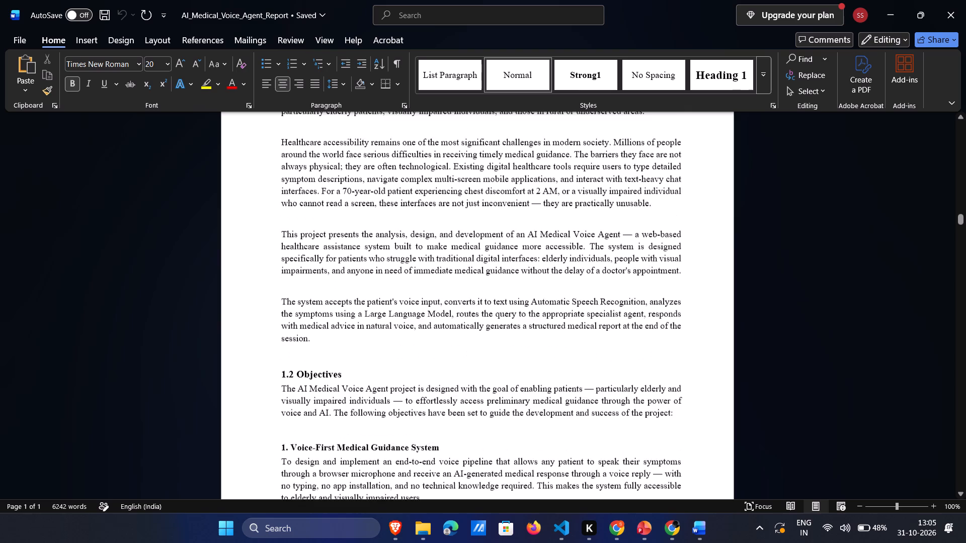
{"action": "scroll", "coordinate": [479, 275], "scroll_direction": "down", "scroll_amount": 10}
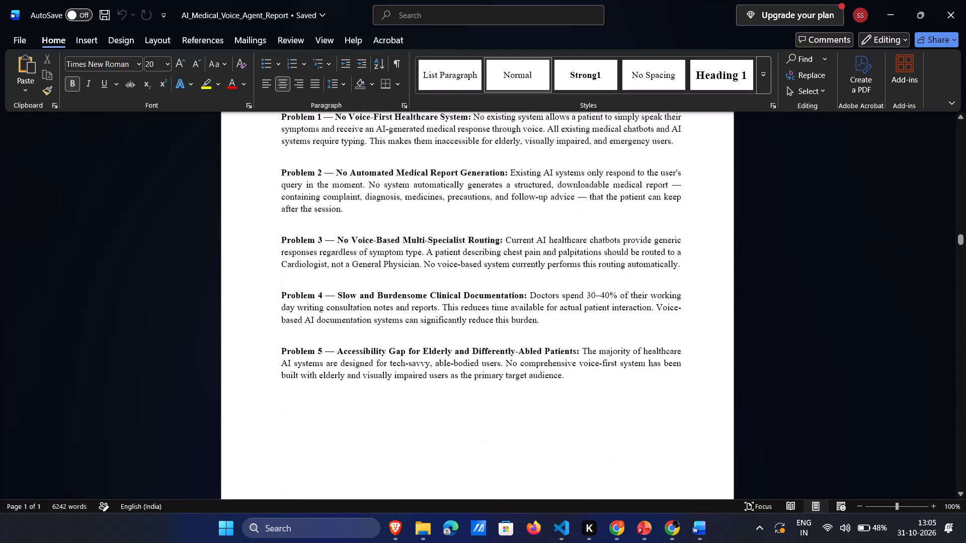
{"action": "scroll", "coordinate": [479, 275], "scroll_direction": "down", "scroll_amount": 9}
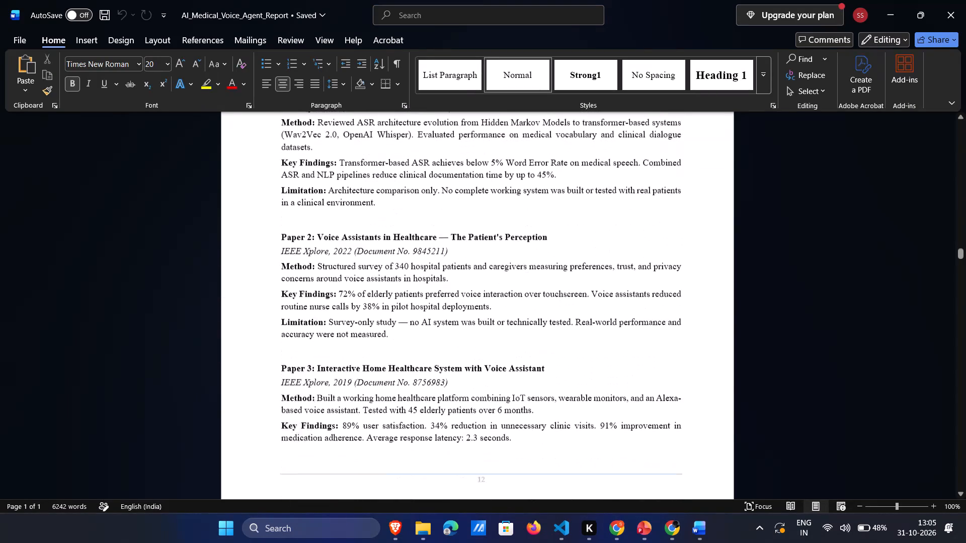
{"action": "scroll", "coordinate": [479, 275], "scroll_direction": "down", "scroll_amount": 13}
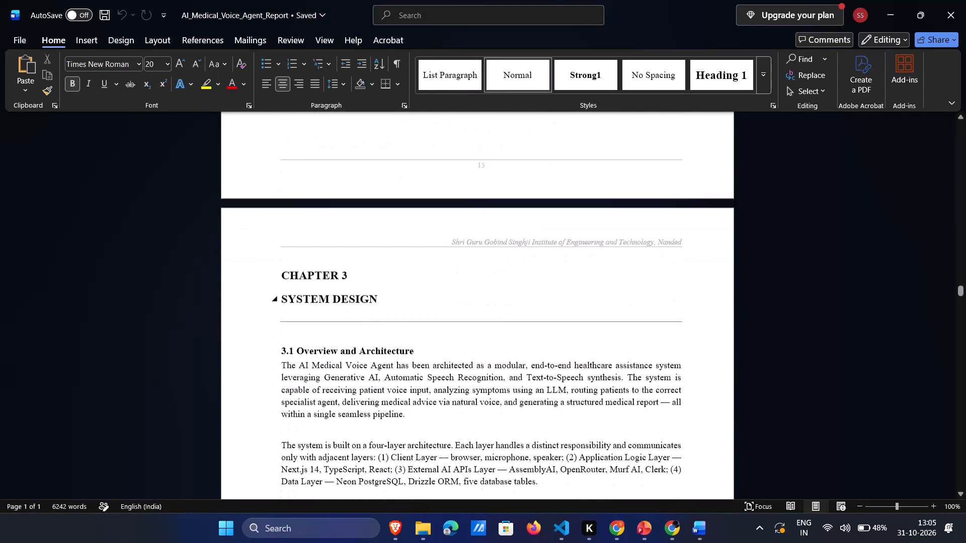
Examine the system architecture overview and the eight-step voice pipeline diagram in Chapter 3 of the report.
{"action": "scroll", "coordinate": [479, 275], "scroll_direction": "down", "scroll_amount": 3}
{"action": "scroll", "coordinate": [479, 275], "scroll_direction": "up", "scroll_amount": 7}
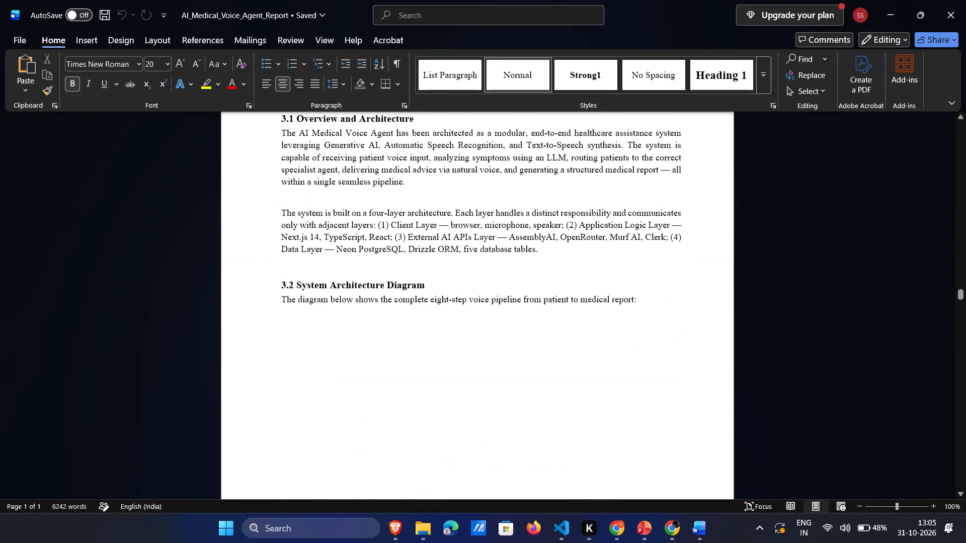
{"action": "scroll", "coordinate": [479, 275], "scroll_direction": "down", "scroll_amount": 12}
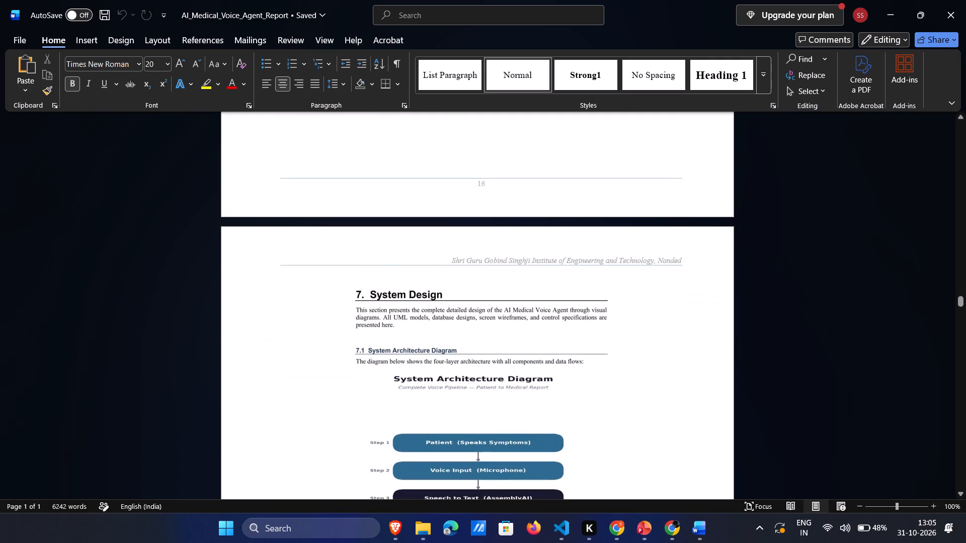
{"action": "scroll", "coordinate": [479, 275], "scroll_direction": "down", "scroll_amount": 2}
{"action": "scroll", "coordinate": [479, 275], "scroll_direction": "up", "scroll_amount": 1}
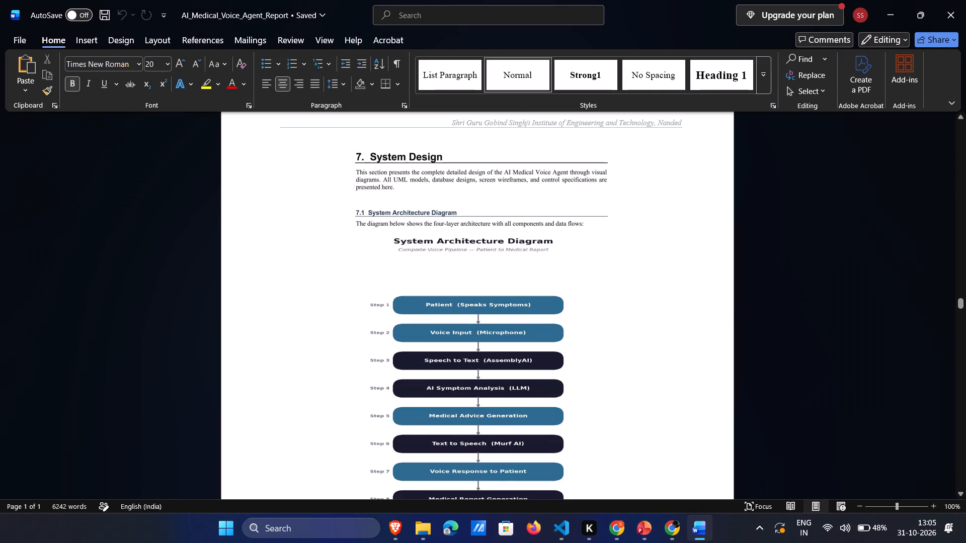
{"action": "scroll", "coordinate": [361, 280], "scroll_direction": "down", "scroll_amount": 3}
{"action": "scroll", "coordinate": [361, 280], "scroll_direction": "up", "scroll_amount": 1}
{"action": "scroll", "coordinate": [467, 260], "scroll_direction": "up", "scroll_amount": 1}
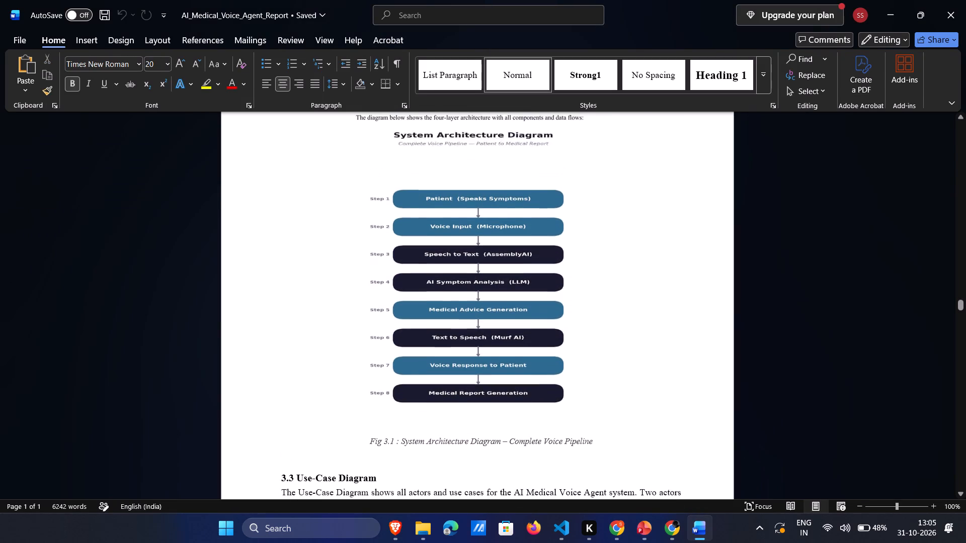
{"action": "scroll", "coordinate": [467, 260], "scroll_direction": "up", "scroll_amount": 1}
{"action": "scroll", "coordinate": [467, 260], "scroll_direction": "down", "scroll_amount": 10}
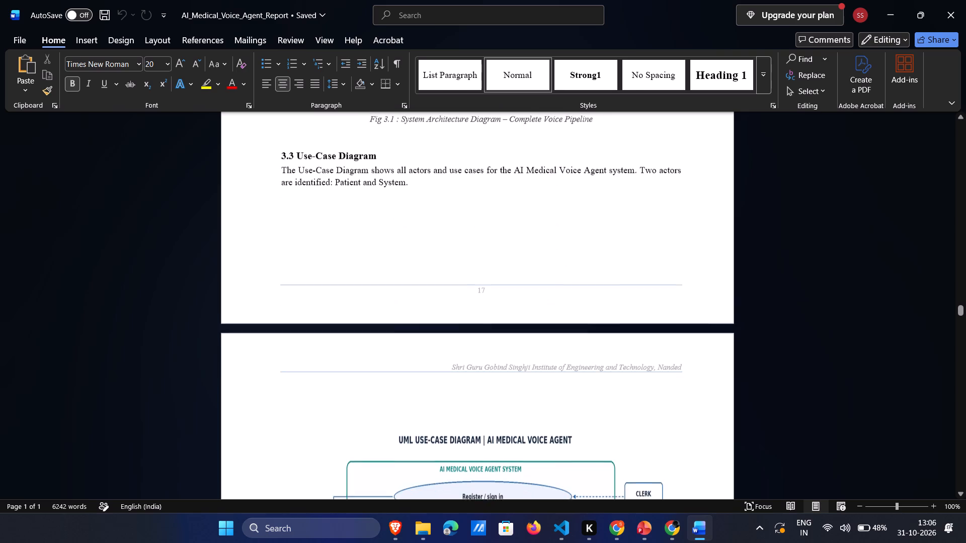
Copy the UML use-case diagram image under section 3.3 of the report.
{"action": "right_click", "coordinate": [467, 260]}
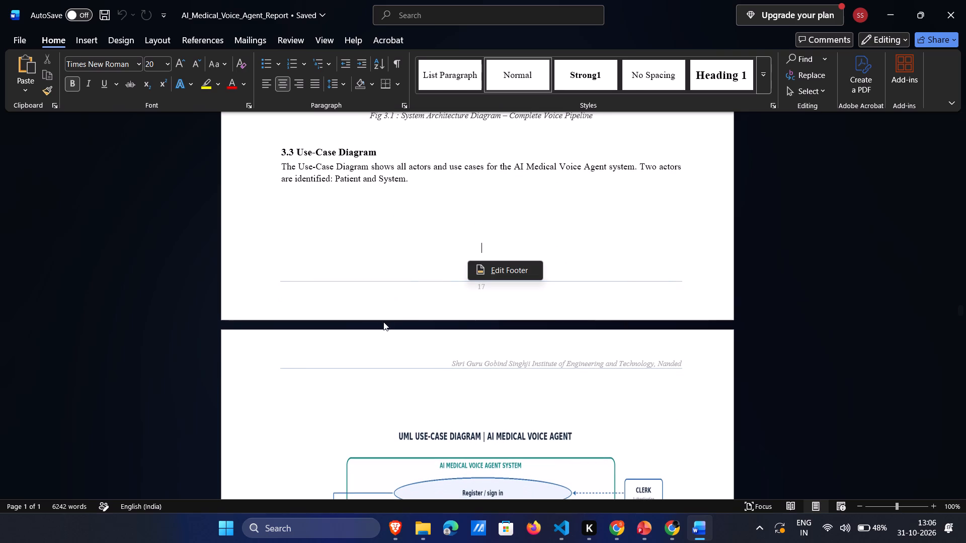
{"action": "left_click", "coordinate": [300, 420]}
{"action": "scroll", "coordinate": [300, 420], "scroll_direction": "down", "scroll_amount": 6}
{"action": "left_click", "coordinate": [484, 347]}
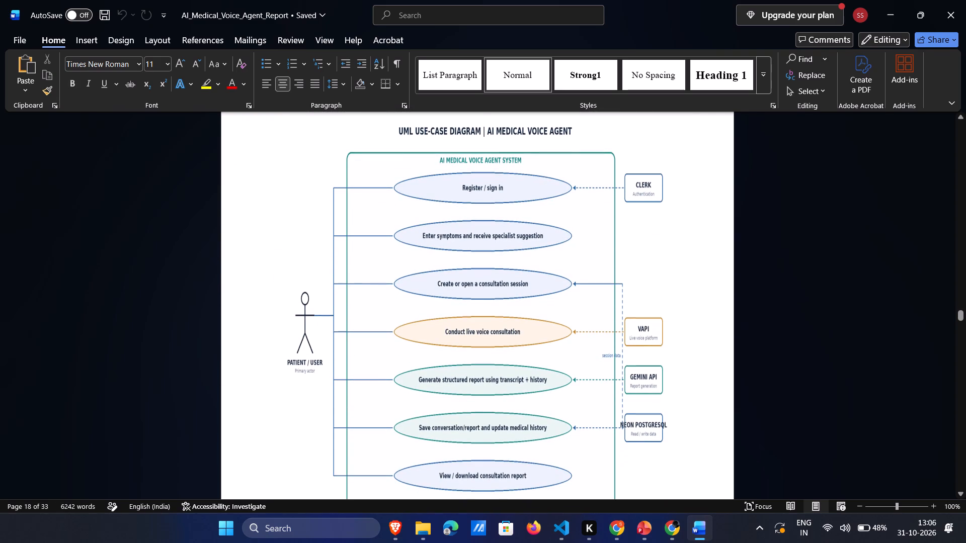
{"action": "right_click", "coordinate": [484, 347]}
{"action": "left_click", "coordinate": [516, 191]}
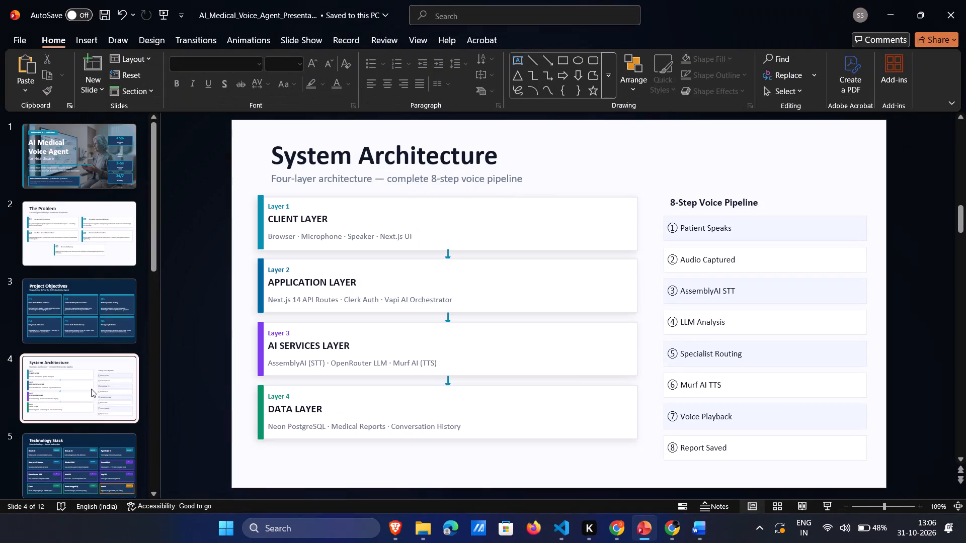
Switch to the project presentation in PowerPoint and add a blank slide after the Sequence Diagram slide.
{"action": "key", "text": "Down"}
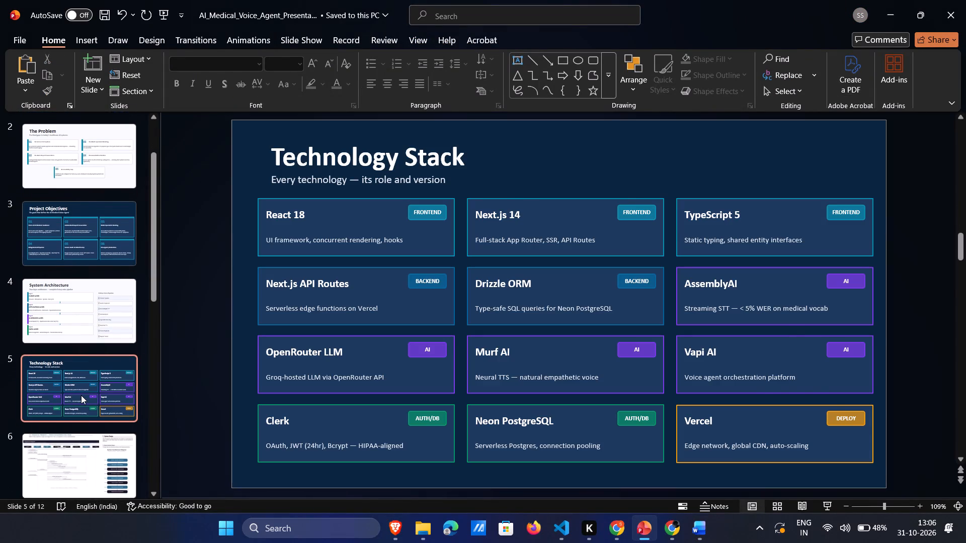
{"action": "key", "text": "Down"}
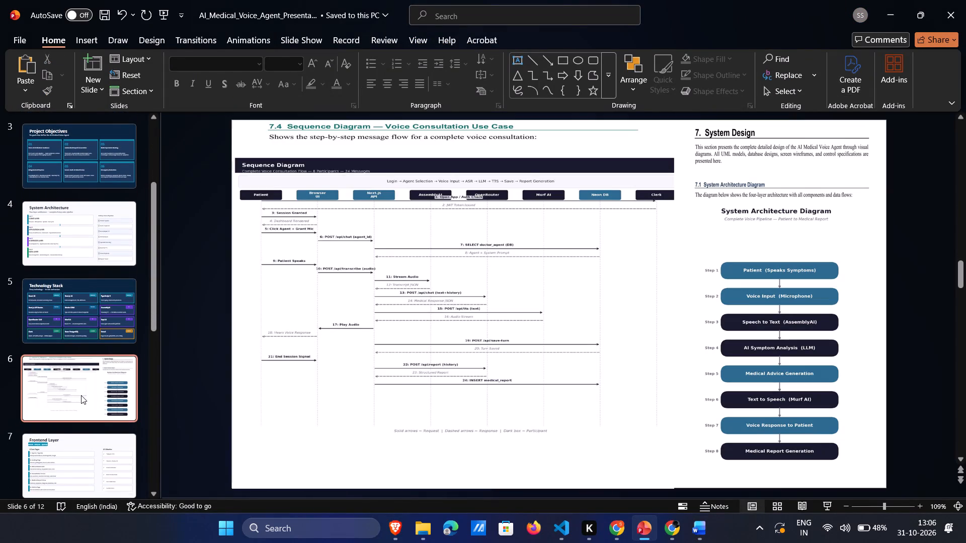
{"action": "scroll", "coordinate": [79, 270], "scroll_direction": "up", "scroll_amount": 1}
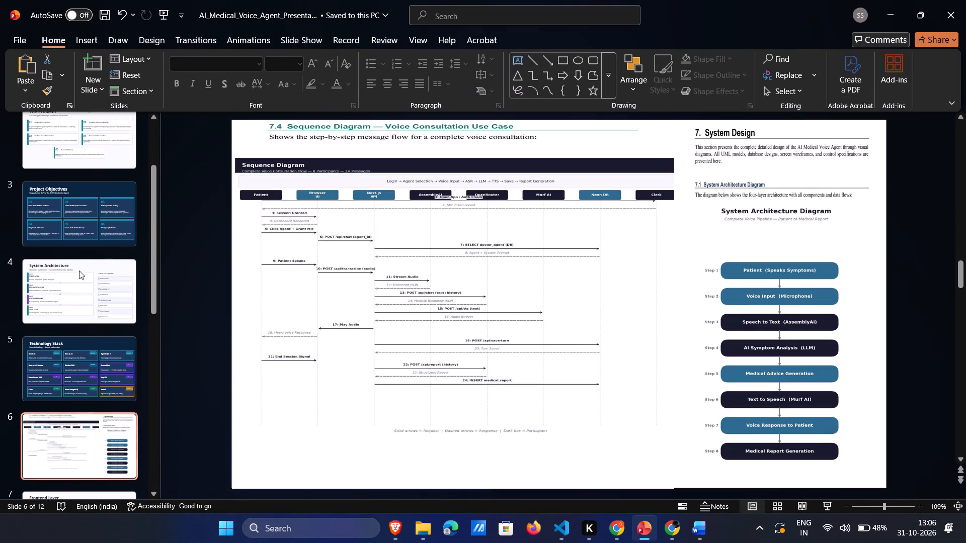
{"action": "scroll", "coordinate": [79, 270], "scroll_direction": "up", "scroll_amount": 2}
{"action": "scroll", "coordinate": [85, 286], "scroll_direction": "down", "scroll_amount": 1}
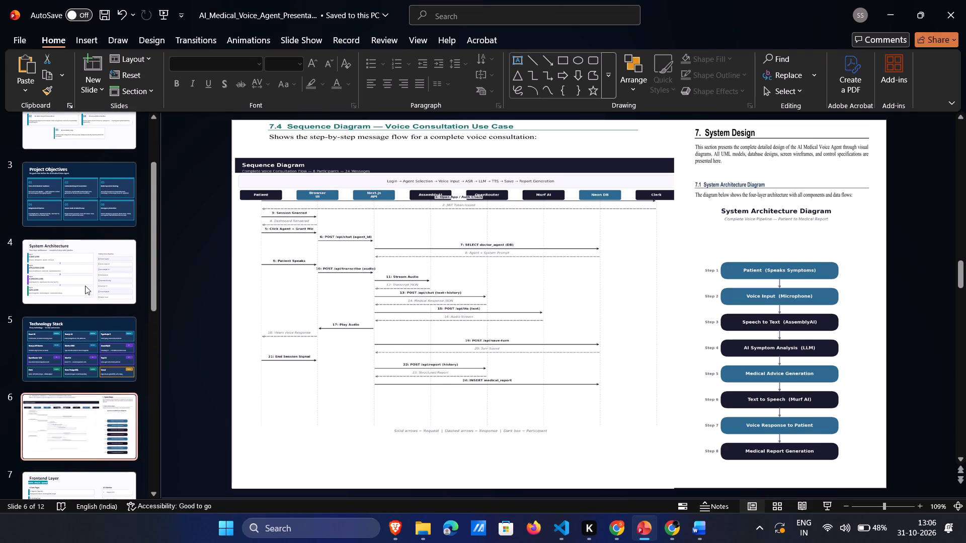
{"action": "scroll", "coordinate": [85, 286], "scroll_direction": "down", "scroll_amount": 2}
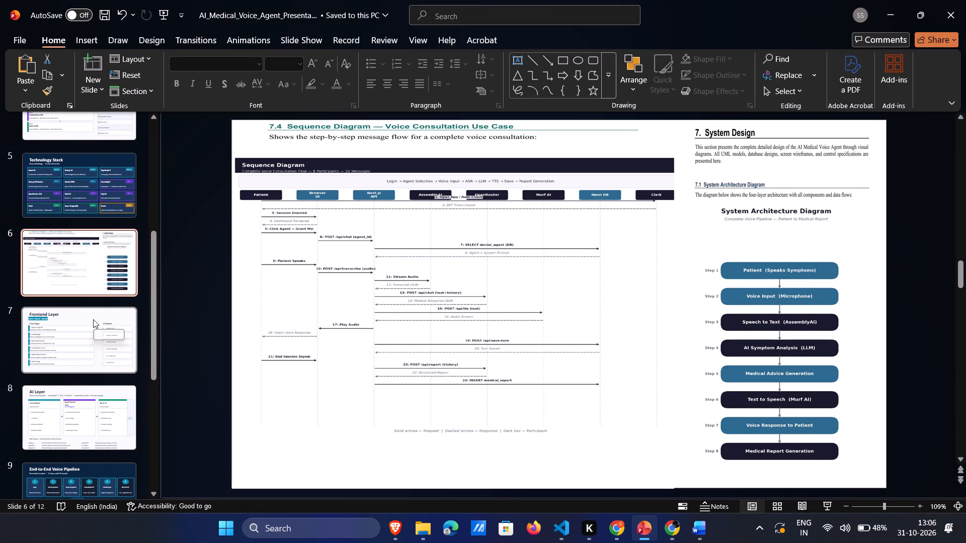
{"action": "left_click", "coordinate": [94, 59]}
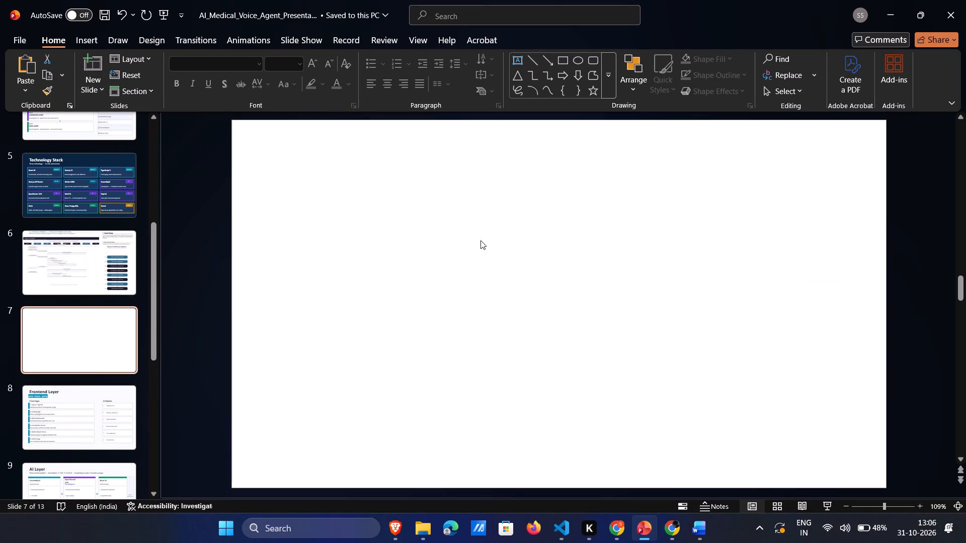
Paste the copied UML use-case diagram onto the new blank slide.
{"action": "left_click", "coordinate": [455, 258]}
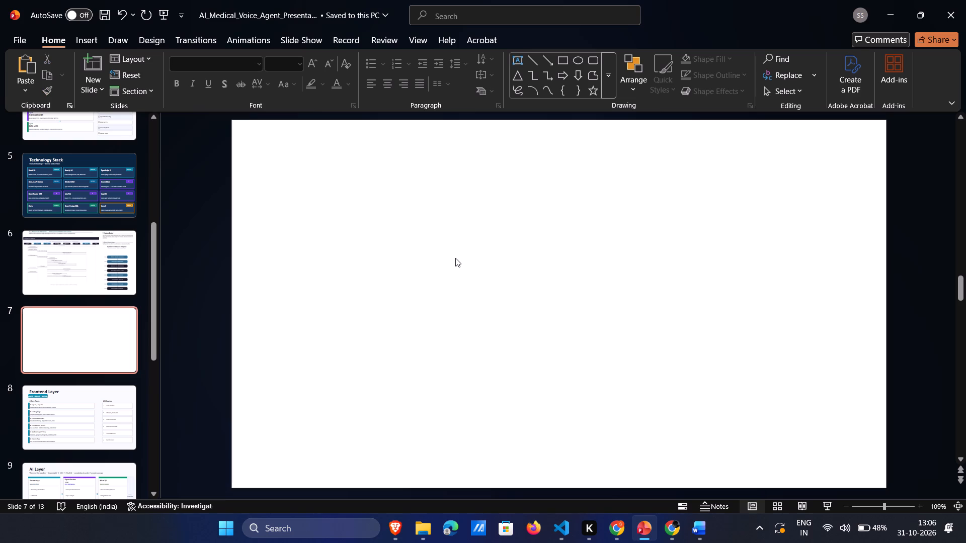
{"action": "double_click", "coordinate": [432, 219]}
{"action": "key", "text": "ctrl+v"}
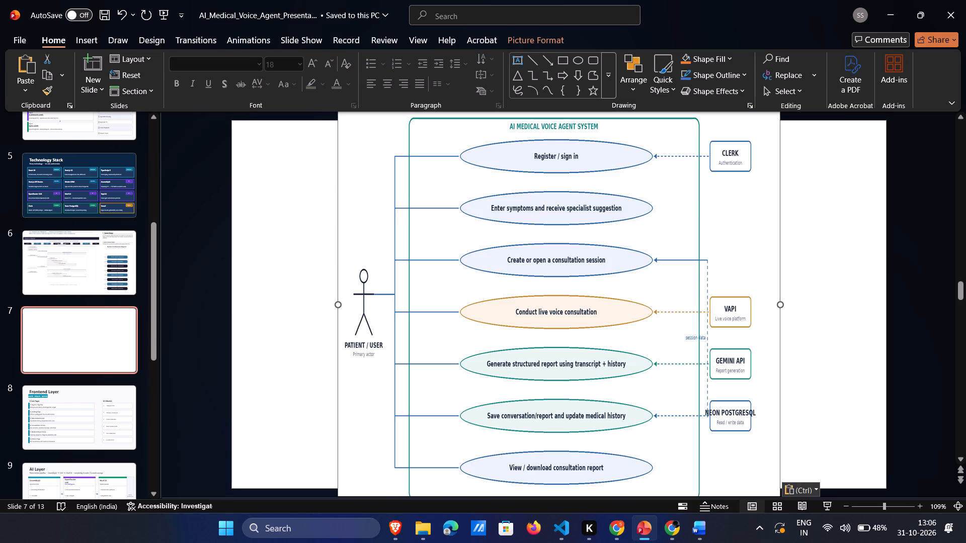
Shrink the use-case diagram to about 15.68 cm high by 15.56 cm wide and move it to the slide's left edge.
{"action": "left_click", "coordinate": [613, 304]}
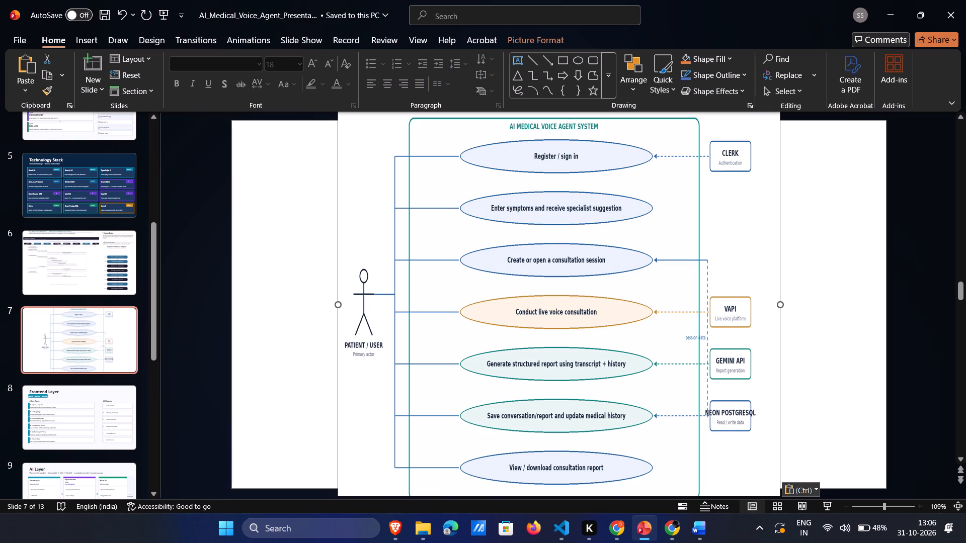
{"action": "double_click", "coordinate": [441, 203]}
{"action": "scroll", "coordinate": [441, 203], "scroll_direction": "up", "scroll_amount": 2}
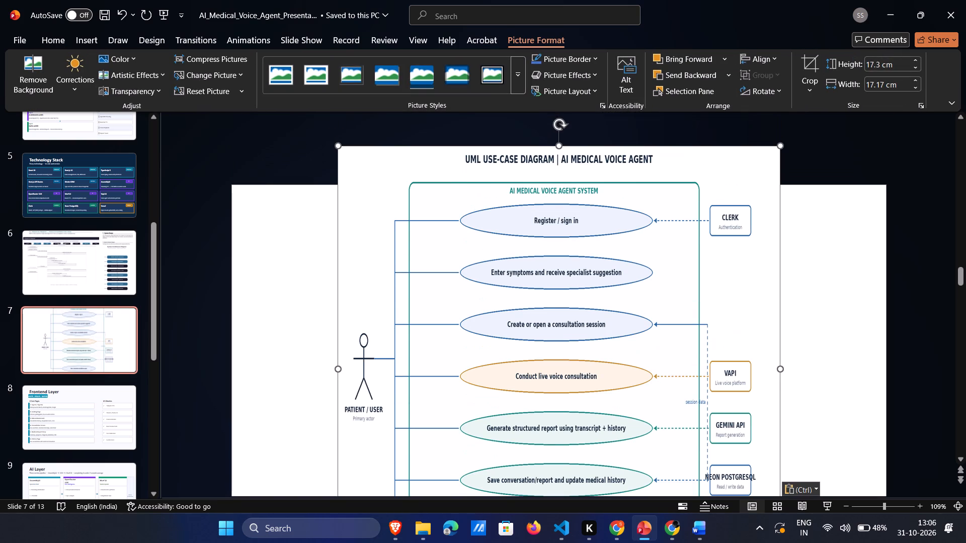
{"action": "left_click_drag", "start_coordinate": [339, 145], "coordinate": [379, 218]}
{"action": "left_click_drag", "start_coordinate": [642, 311], "coordinate": [521, 309]}
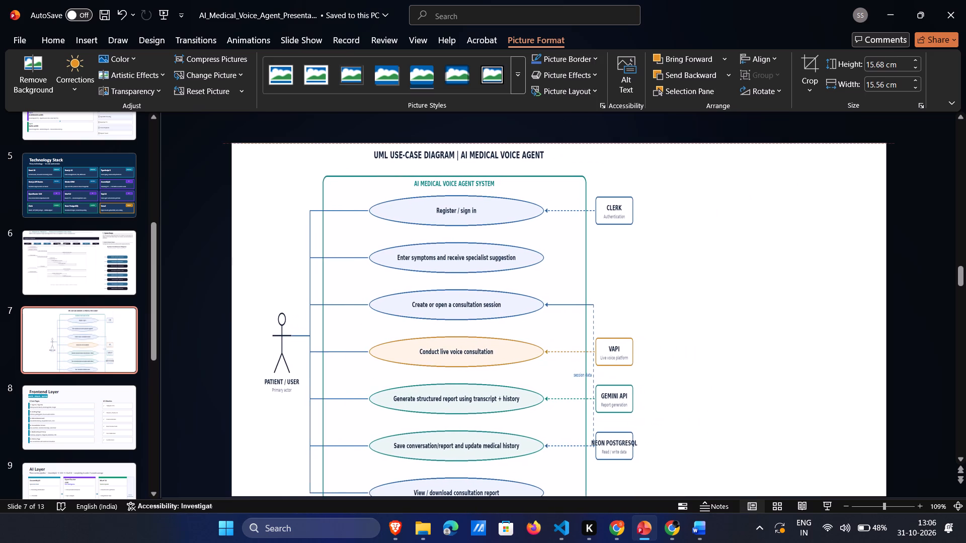
{"action": "left_click_drag", "start_coordinate": [521, 309], "coordinate": [511, 307]}
Look through the slide deck and display the Sequence Diagram slide that precedes the new use-case slide.
{"action": "scroll", "coordinate": [550, 359], "scroll_direction": "down", "scroll_amount": 3}
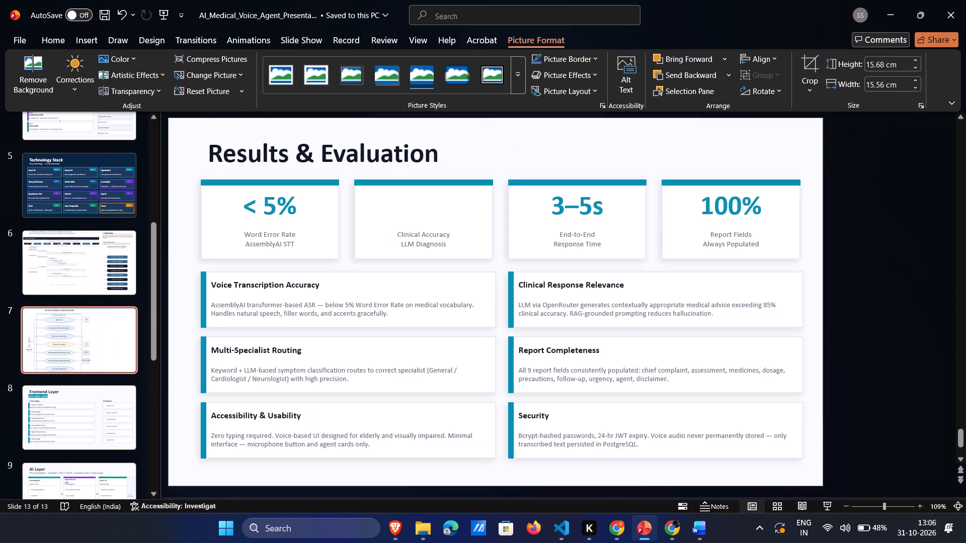
{"action": "scroll", "coordinate": [75, 332], "scroll_direction": "up", "scroll_amount": 6}
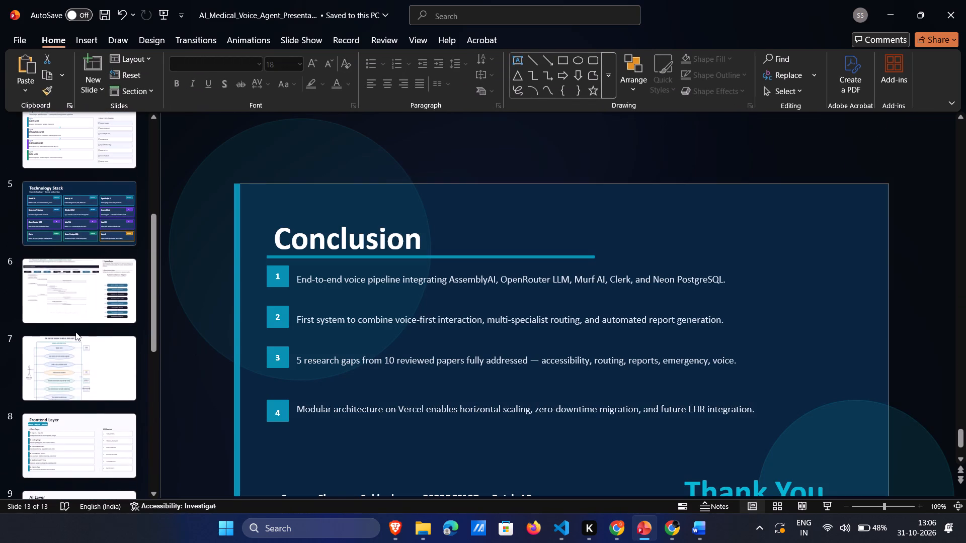
{"action": "scroll", "coordinate": [77, 256], "scroll_direction": "up", "scroll_amount": 4}
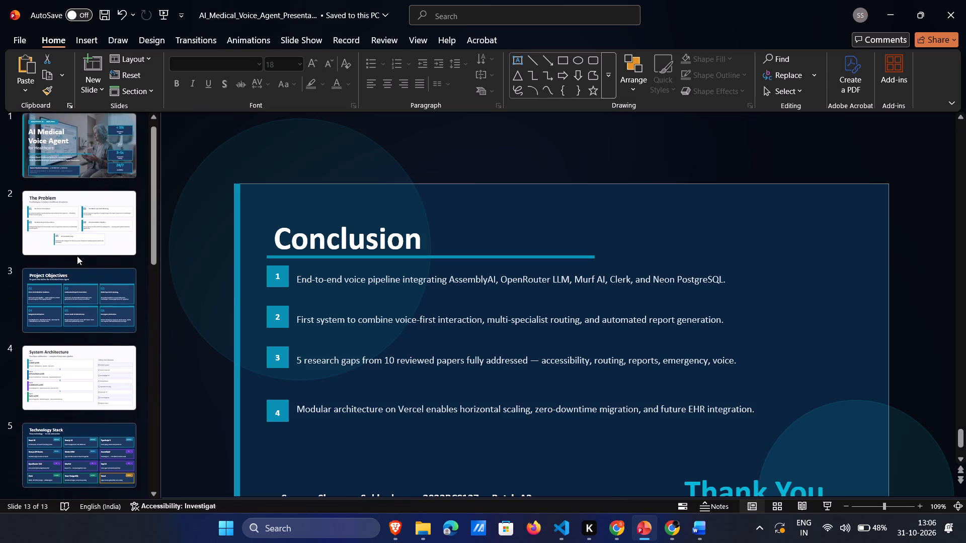
{"action": "scroll", "coordinate": [77, 256], "scroll_direction": "down", "scroll_amount": 2}
{"action": "left_click", "coordinate": [79, 372]}
{"action": "scroll", "coordinate": [79, 372], "scroll_direction": "down", "scroll_amount": 1}
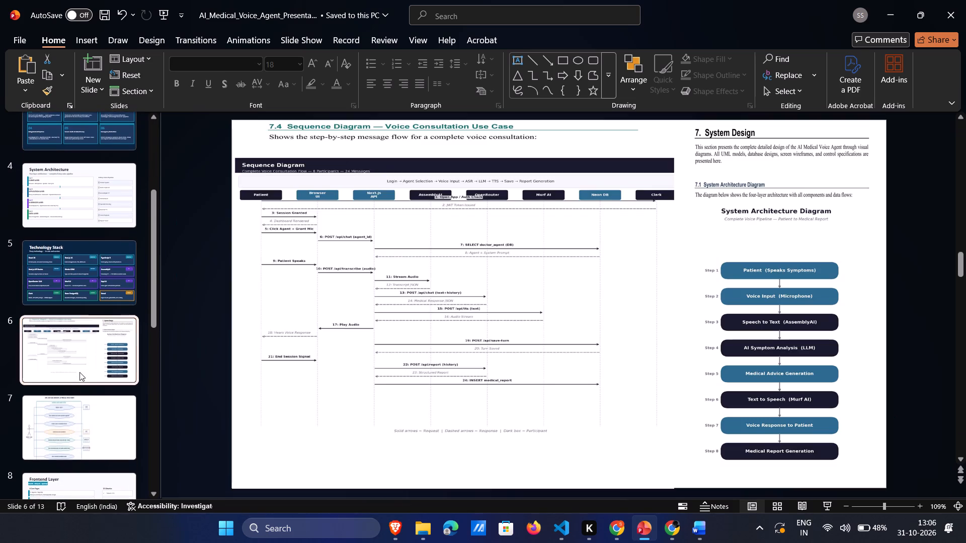
Return to the use-case slide and shrink the UML use-case diagram so that it fits within the slide's height.
{"action": "scroll", "coordinate": [79, 372], "scroll_direction": "down", "scroll_amount": 1}
{"action": "left_click", "coordinate": [79, 372]}
{"action": "scroll", "coordinate": [405, 314], "scroll_direction": "down", "scroll_amount": 1}
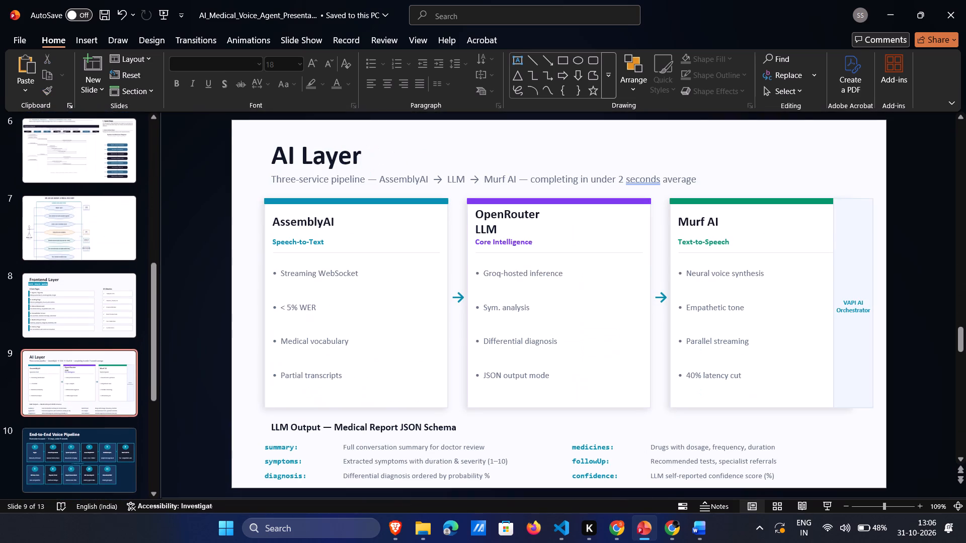
{"action": "left_click", "coordinate": [90, 232]}
{"action": "scroll", "coordinate": [414, 318], "scroll_direction": "down", "scroll_amount": 1}
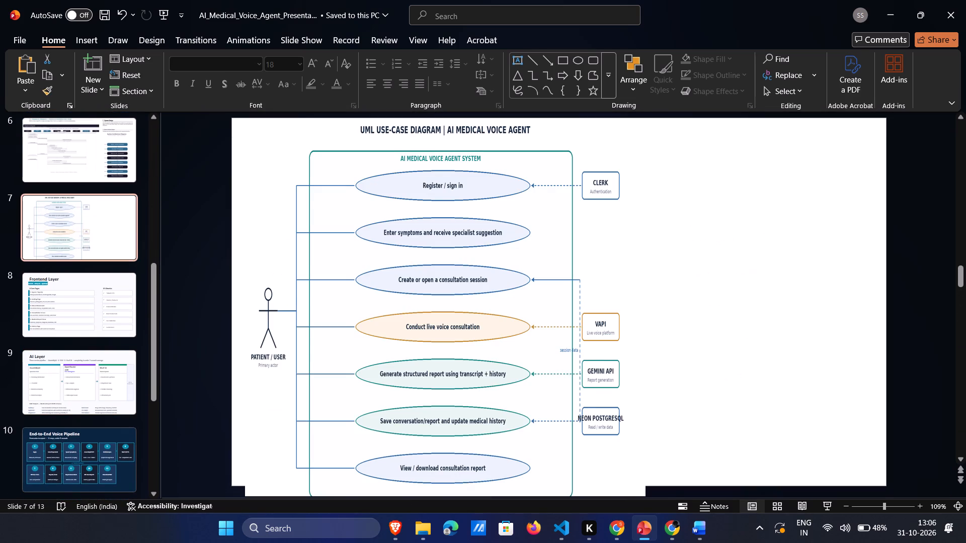
{"action": "scroll", "coordinate": [414, 318], "scroll_direction": "down", "scroll_amount": 1}
{"action": "left_click", "coordinate": [414, 318]}
{"action": "scroll", "coordinate": [634, 445], "scroll_direction": "down", "scroll_amount": 1}
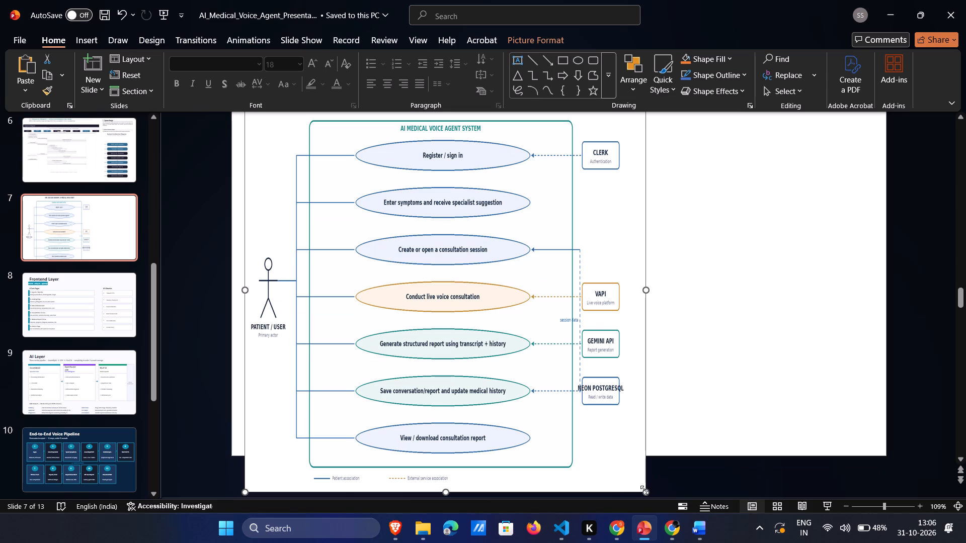
{"action": "left_click_drag", "start_coordinate": [645, 490], "coordinate": [607, 451]}
{"action": "left_click", "coordinate": [697, 420]}
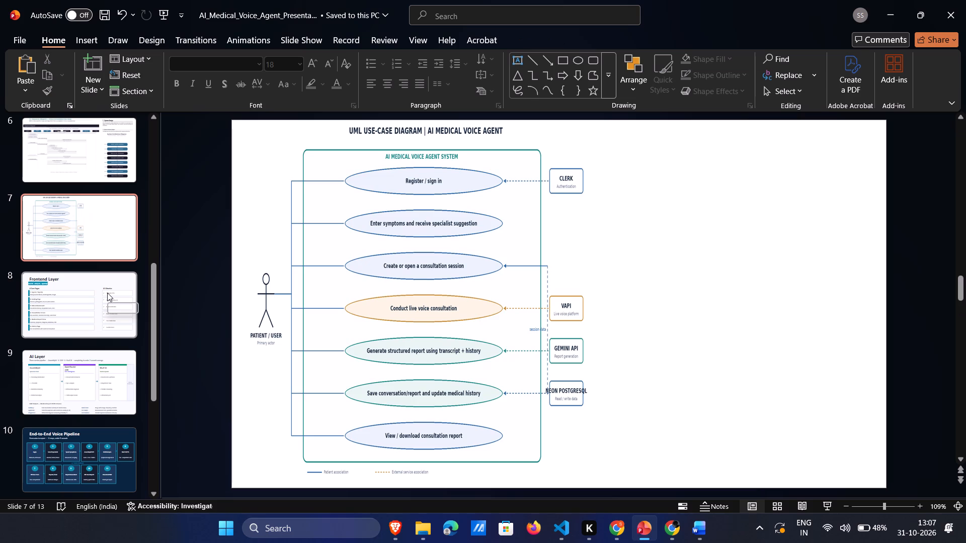
Cut the "System Design — UML Diagrams" slide from the presentation.
{"action": "scroll", "coordinate": [107, 293], "scroll_direction": "down", "scroll_amount": 4}
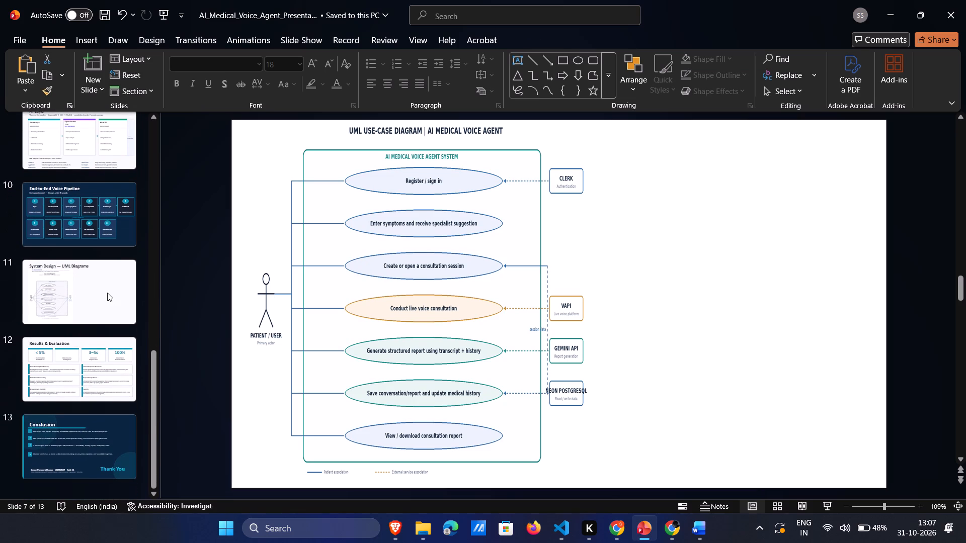
{"action": "left_click", "coordinate": [62, 306]}
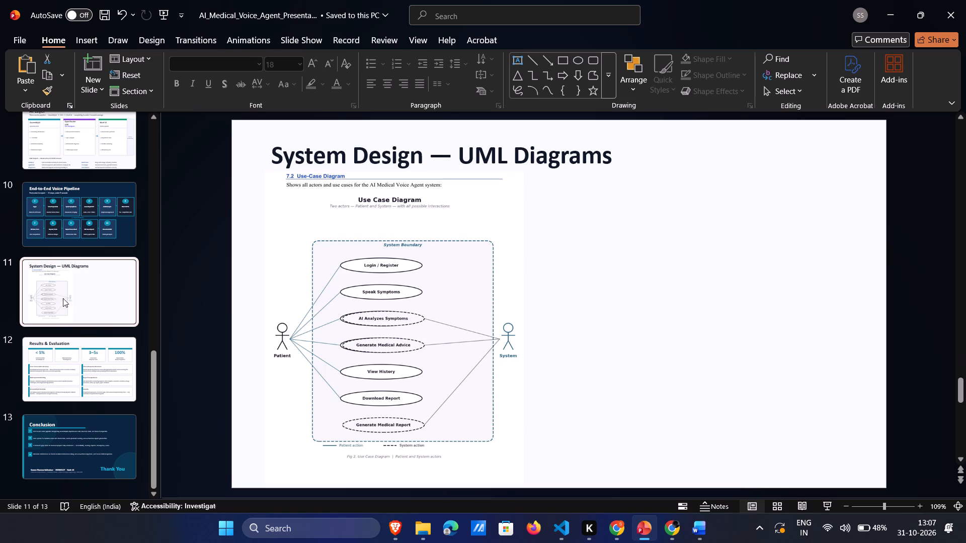
{"action": "right_click", "coordinate": [54, 297]}
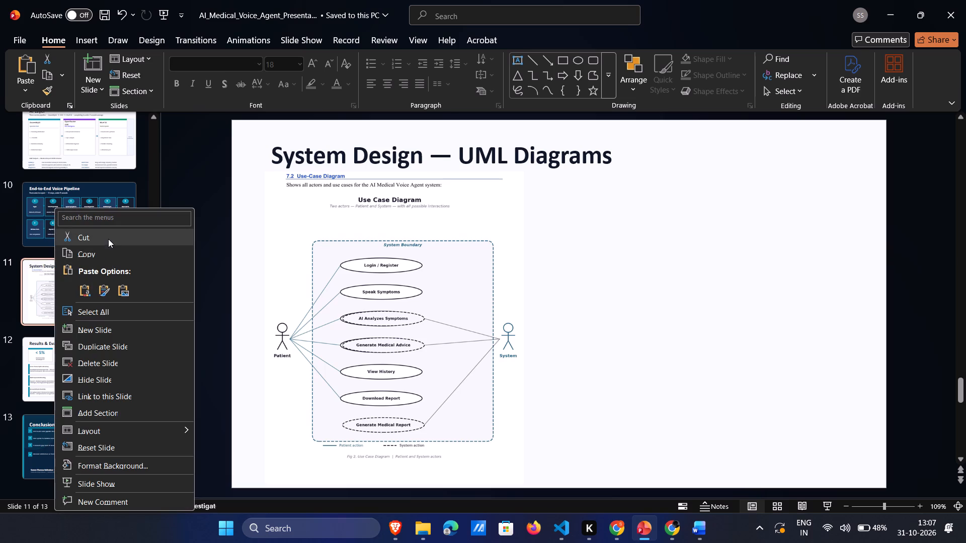
{"action": "left_click", "coordinate": [107, 237]}
Redisplay the UML use-case slide, switch to the project report in Word and copy the class diagram from section 3.4.
{"action": "scroll", "coordinate": [74, 291], "scroll_direction": "up", "scroll_amount": 4}
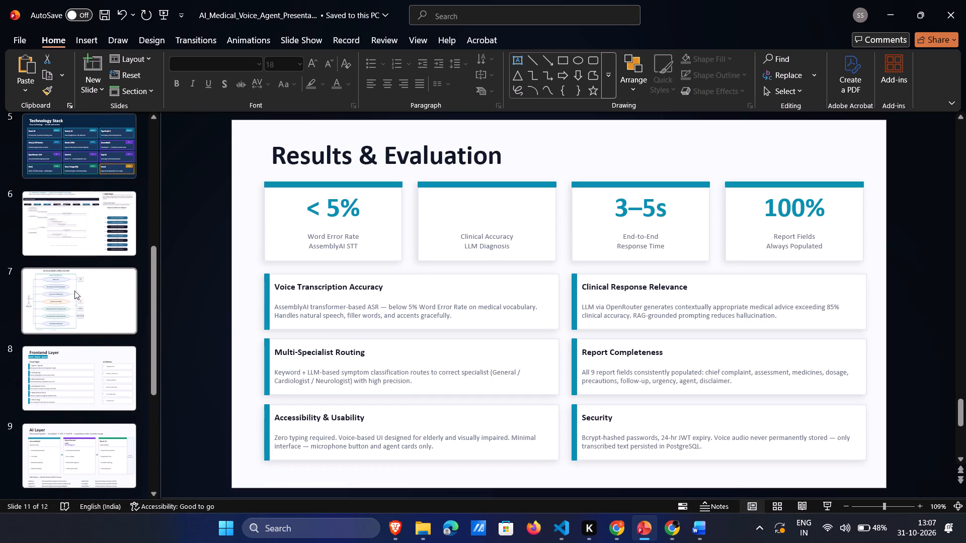
{"action": "scroll", "coordinate": [74, 291], "scroll_direction": "up", "scroll_amount": 1}
{"action": "left_click", "coordinate": [85, 338]}
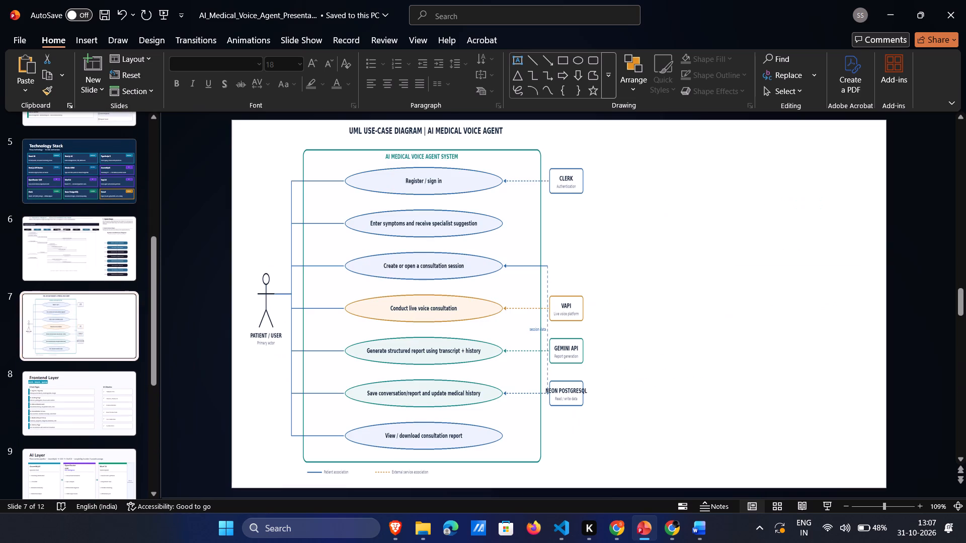
{"action": "scroll", "coordinate": [521, 258], "scroll_direction": "down", "scroll_amount": 6}
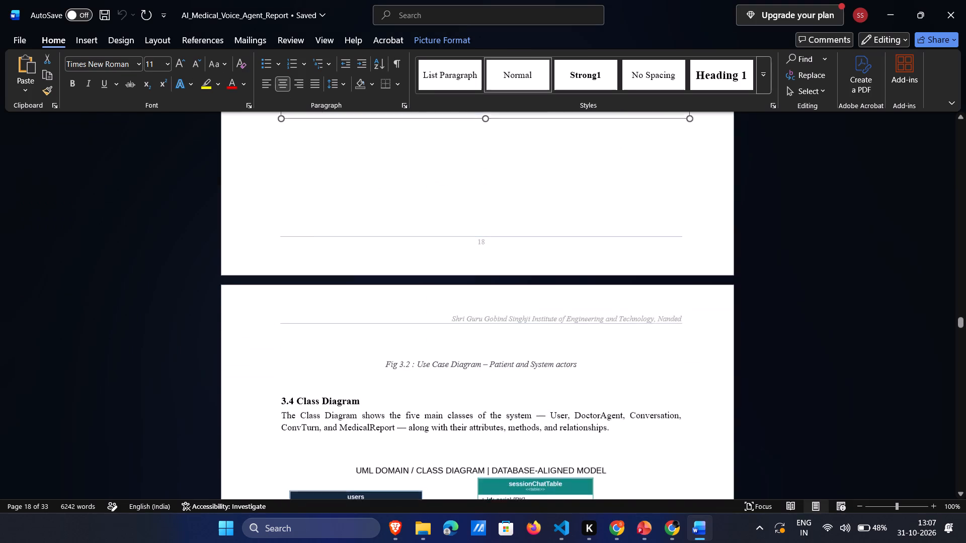
{"action": "scroll", "coordinate": [521, 258], "scroll_direction": "down", "scroll_amount": 2}
{"action": "scroll", "coordinate": [521, 258], "scroll_direction": "up", "scroll_amount": 7}
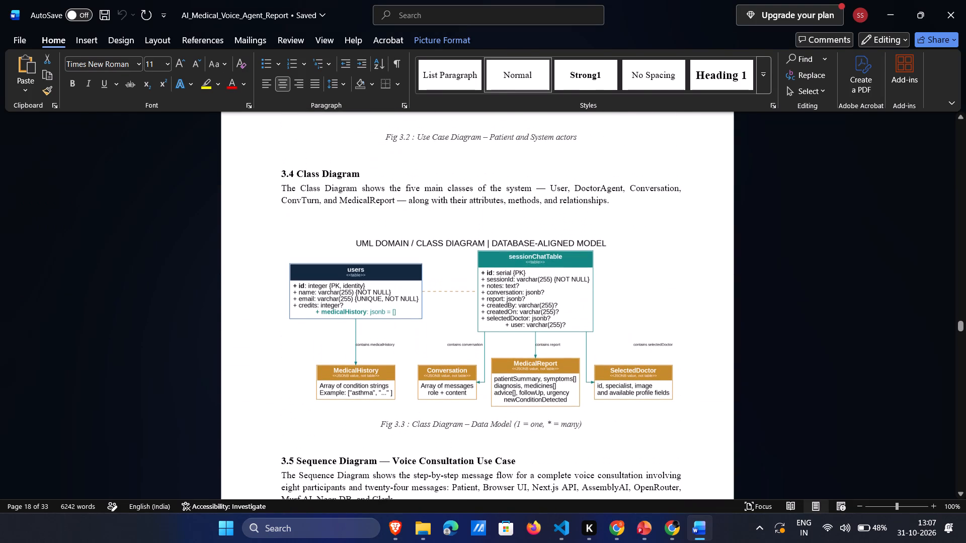
{"action": "left_click", "coordinate": [517, 315]}
{"action": "right_click", "coordinate": [517, 315]}
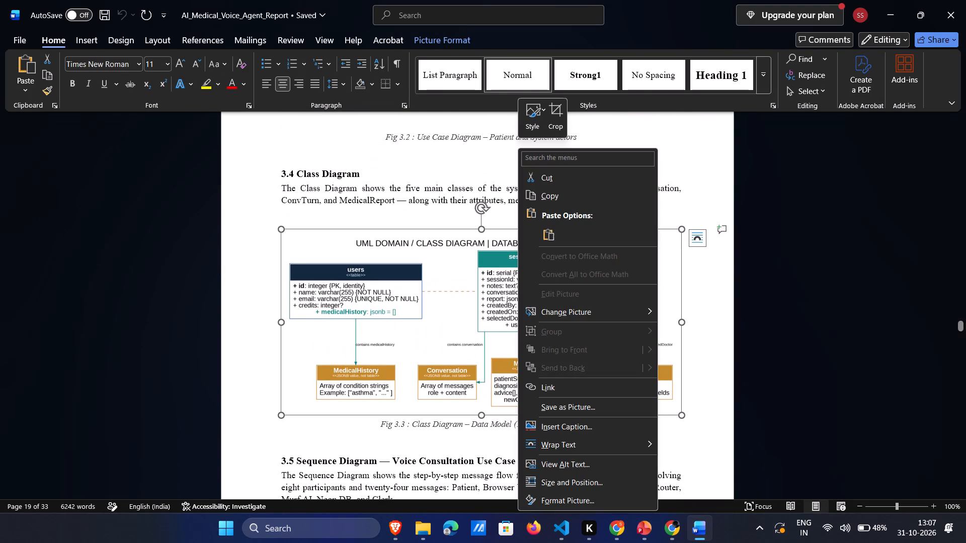
{"action": "left_click", "coordinate": [557, 196]}
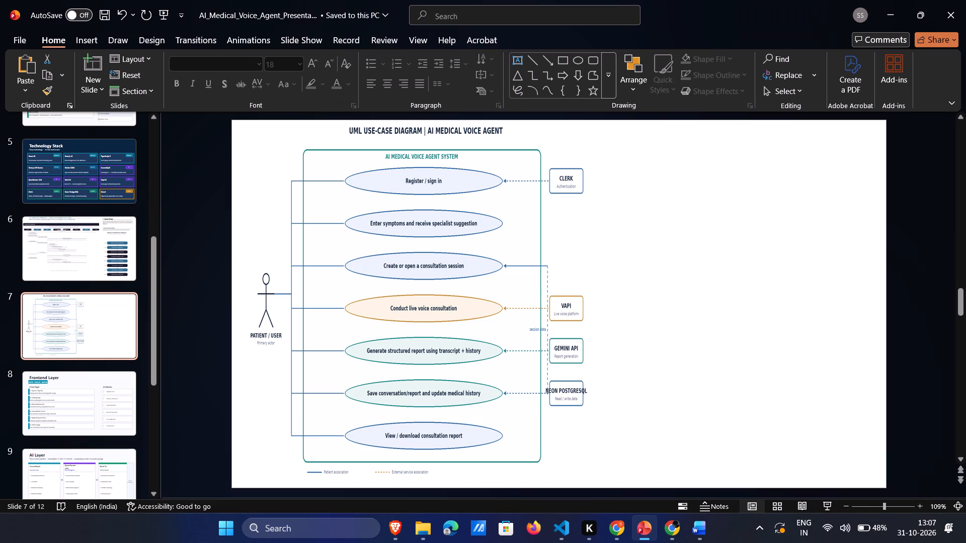
Switch back to PowerPoint and paste the copied class diagram onto the UML use-case slide.
{"action": "left_click", "coordinate": [690, 312]}
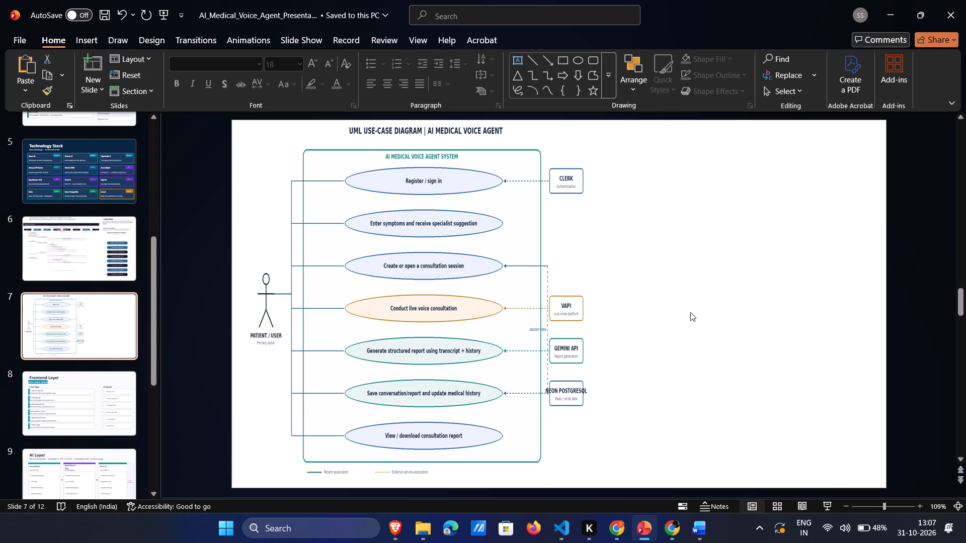
{"action": "double_click", "coordinate": [707, 303]}
{"action": "key", "text": "ctrl+v"}
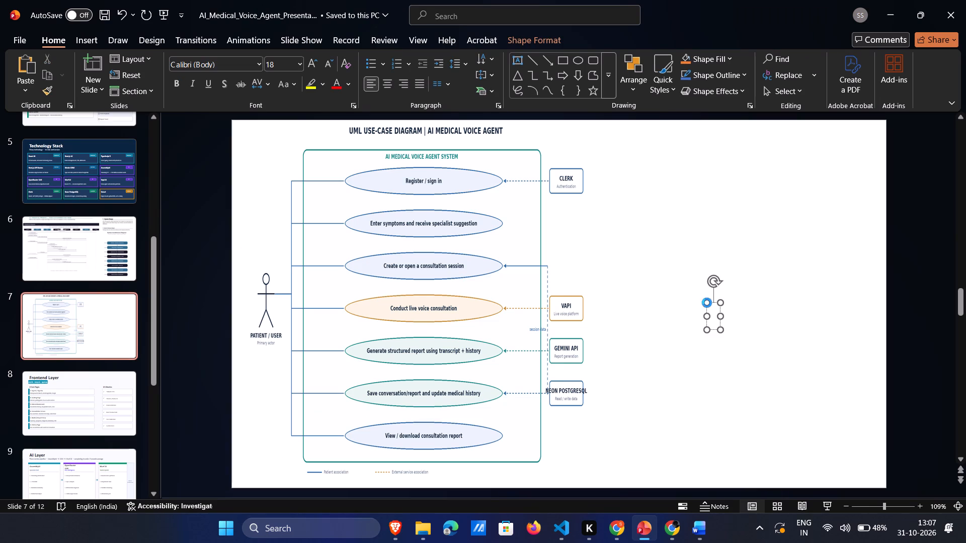
Shrink the class diagram and place it beside the use-case diagram, flush with the slide's right edge.
{"action": "left_click", "coordinate": [660, 307]}
{"action": "left_click_drag", "start_coordinate": [660, 307], "coordinate": [754, 274]}
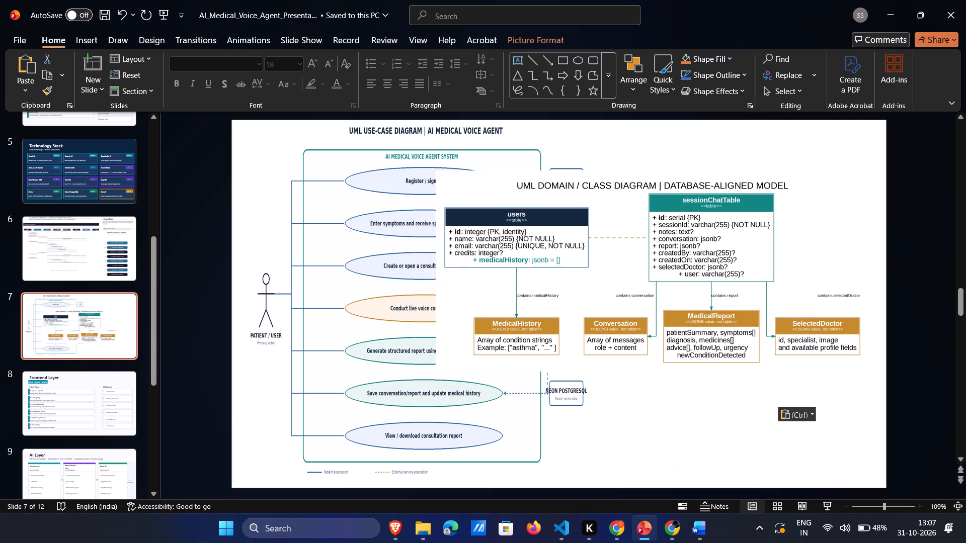
{"action": "left_click_drag", "start_coordinate": [754, 274], "coordinate": [715, 283]}
{"action": "left_click_drag", "start_coordinate": [395, 177], "coordinate": [578, 239]}
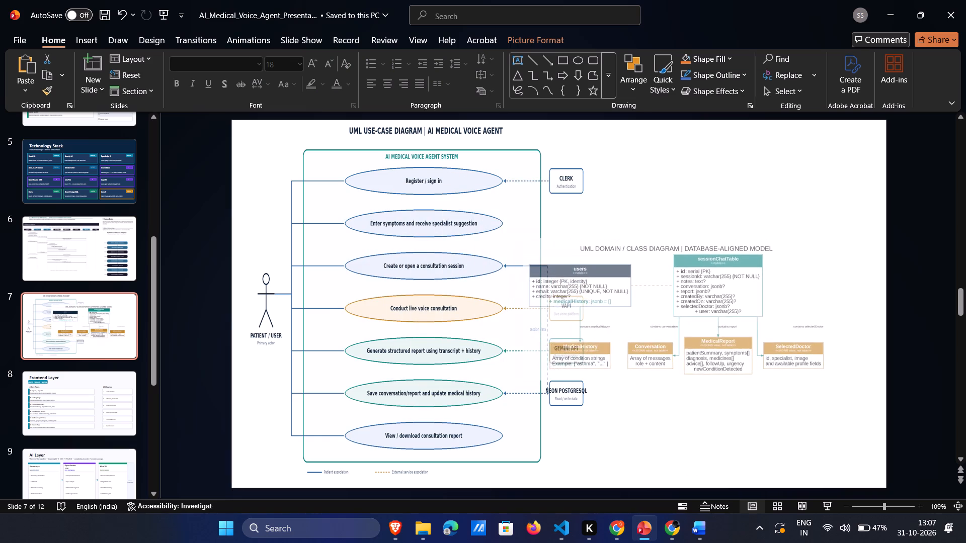
{"action": "left_click_drag", "start_coordinate": [578, 239], "coordinate": [582, 244]}
{"action": "left_click_drag", "start_coordinate": [684, 244], "coordinate": [682, 195]}
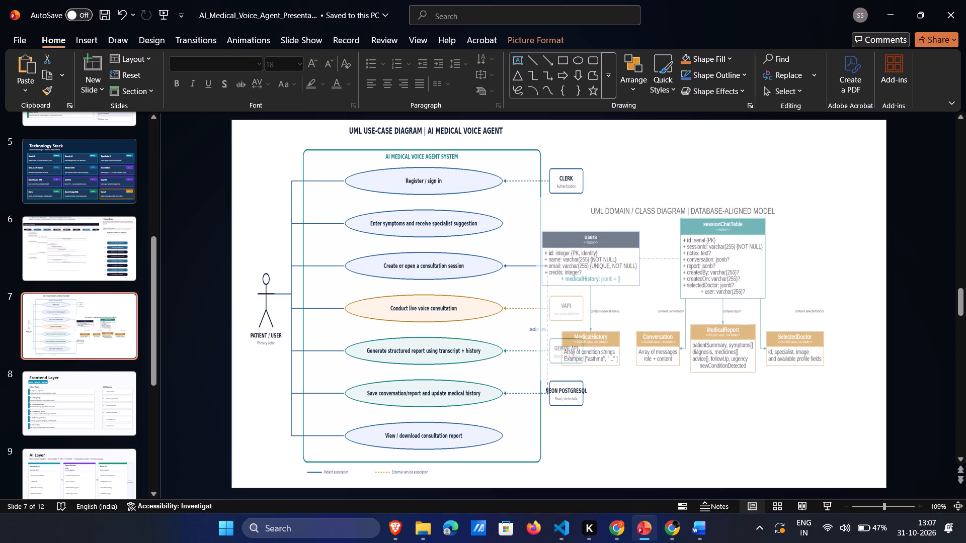
{"action": "left_click_drag", "start_coordinate": [682, 195], "coordinate": [691, 207]}
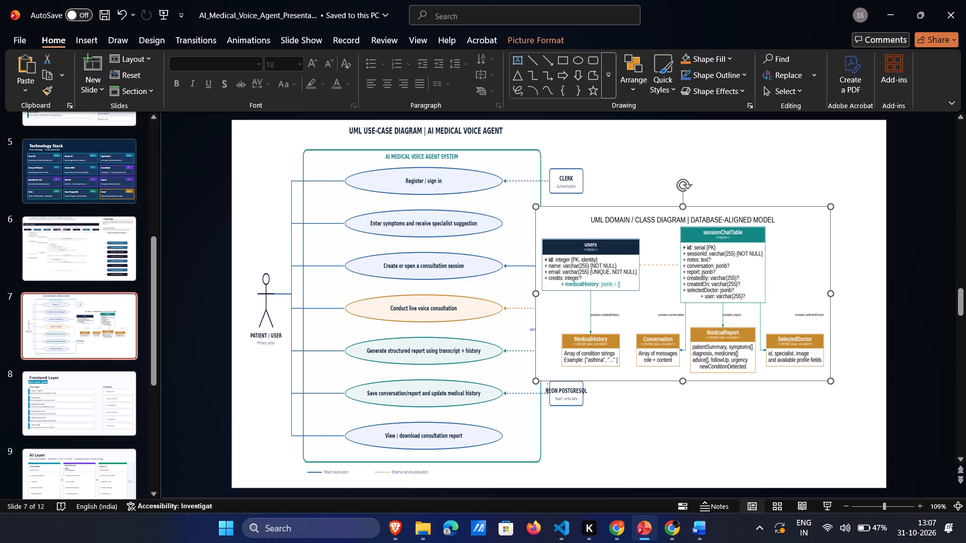
{"action": "left_click_drag", "start_coordinate": [671, 293], "coordinate": [706, 252]}
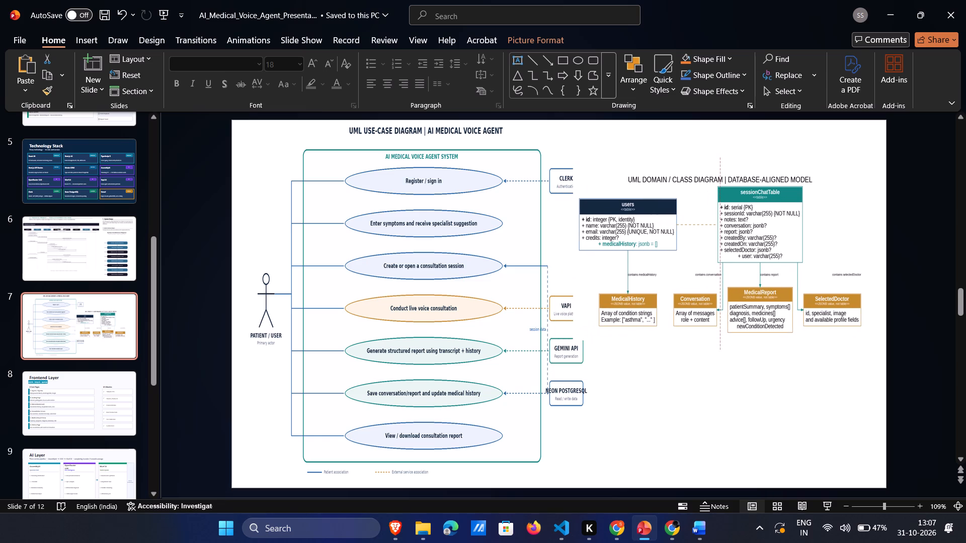
{"action": "left_click_drag", "start_coordinate": [706, 252], "coordinate": [718, 277]}
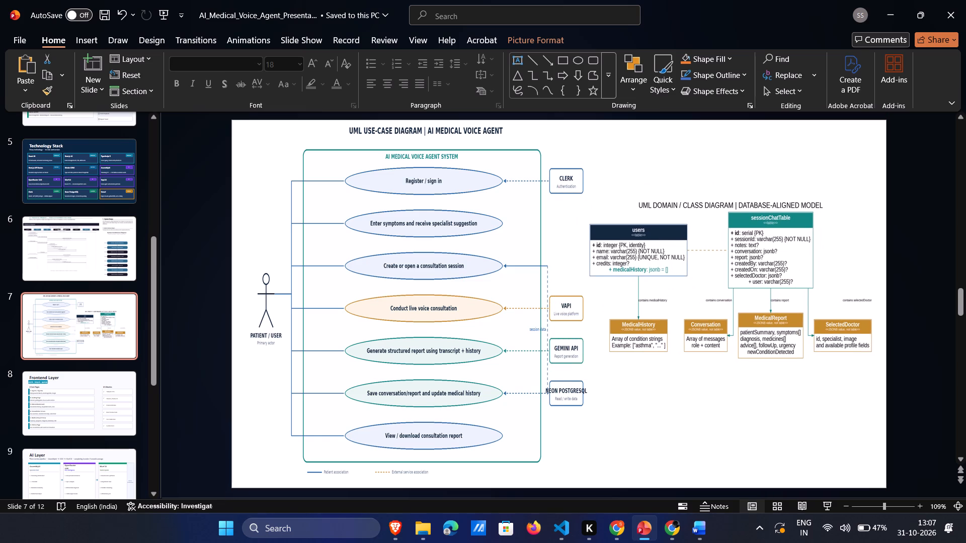
{"action": "left_click_drag", "start_coordinate": [718, 277], "coordinate": [728, 258]}
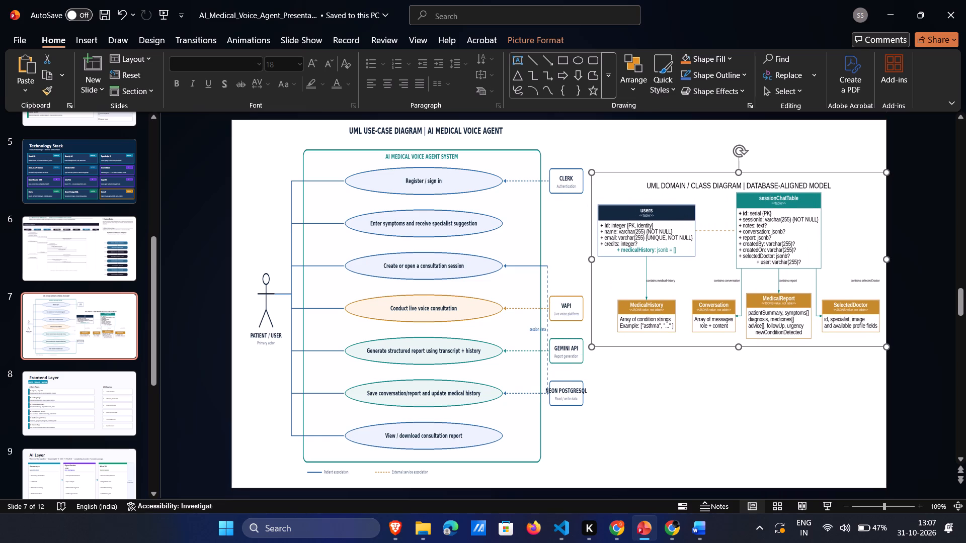
Save the presentation.
{"action": "key", "text": "ctrl+s"}
{"action": "key", "text": "ctrl+s"}
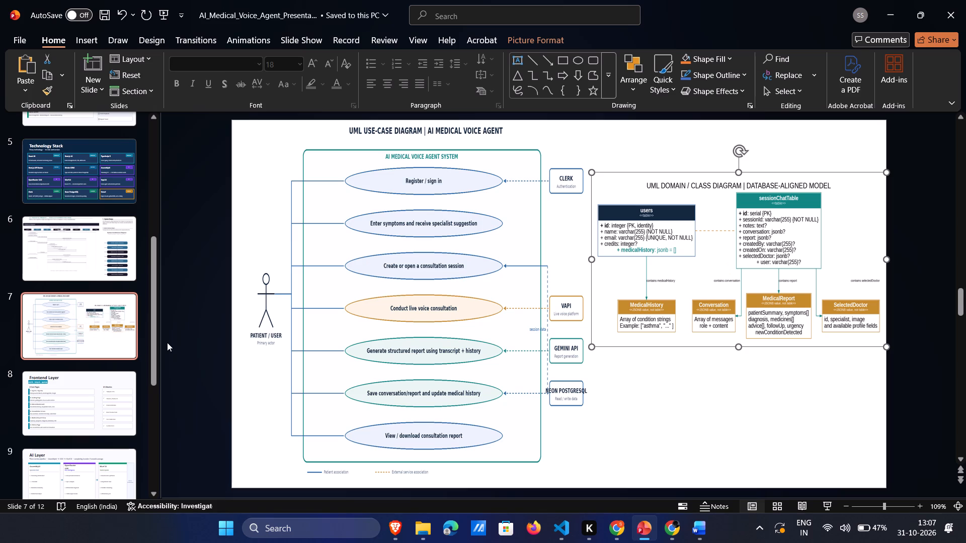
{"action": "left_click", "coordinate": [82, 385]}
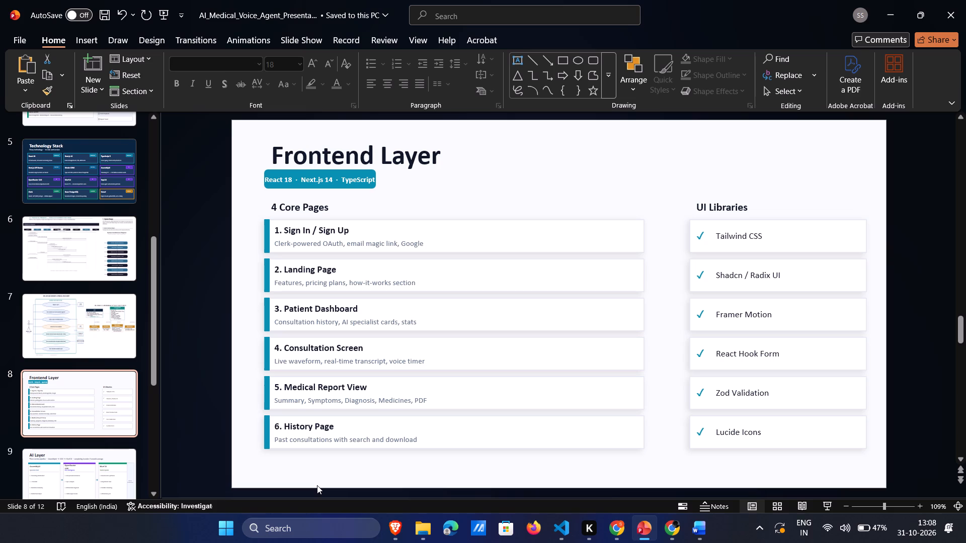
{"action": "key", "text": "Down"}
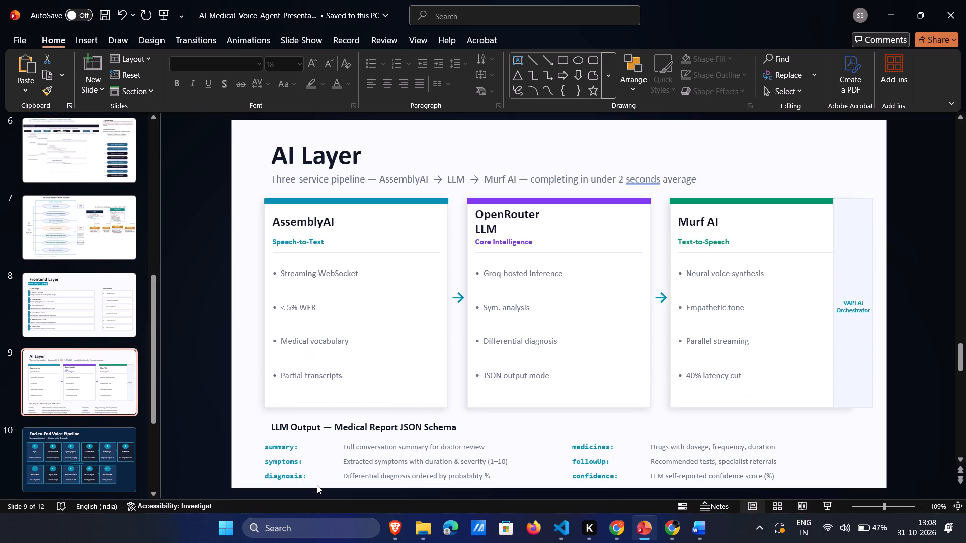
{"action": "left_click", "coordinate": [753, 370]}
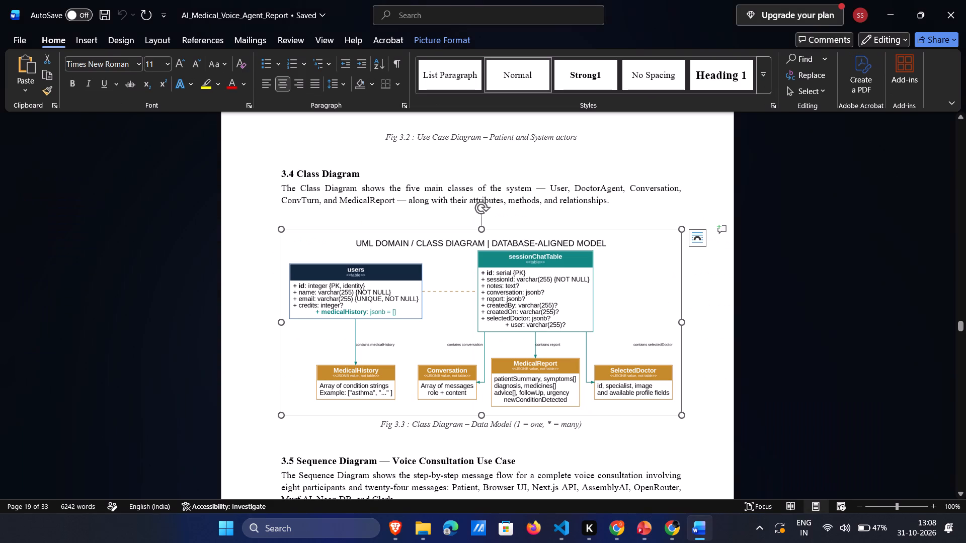
Switch to the project report in Word and copy the voice consultation sequence diagram from section 3.5.
{"action": "scroll", "coordinate": [549, 334], "scroll_direction": "down", "scroll_amount": 7}
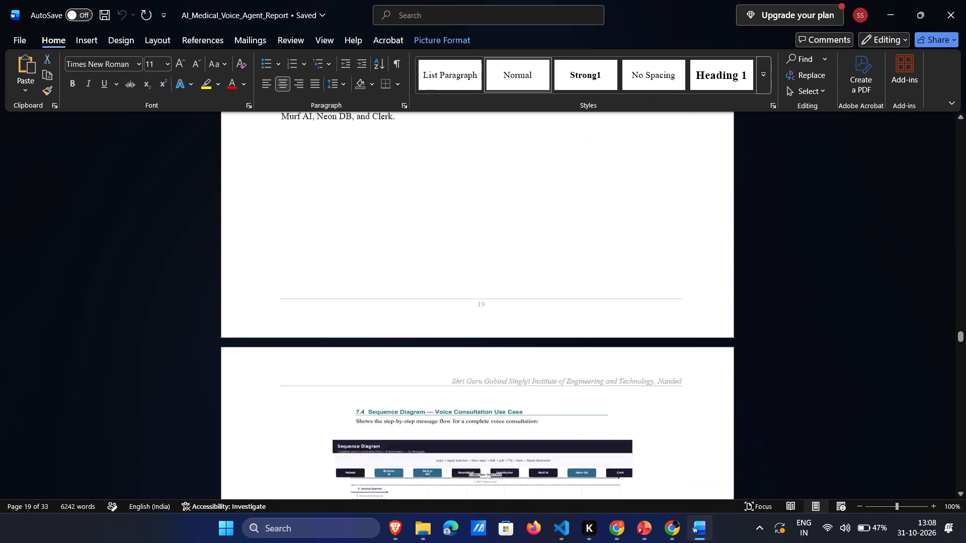
{"action": "scroll", "coordinate": [549, 334], "scroll_direction": "down", "scroll_amount": 1}
{"action": "scroll", "coordinate": [549, 334], "scroll_direction": "up", "scroll_amount": 6}
{"action": "left_click", "coordinate": [498, 304]}
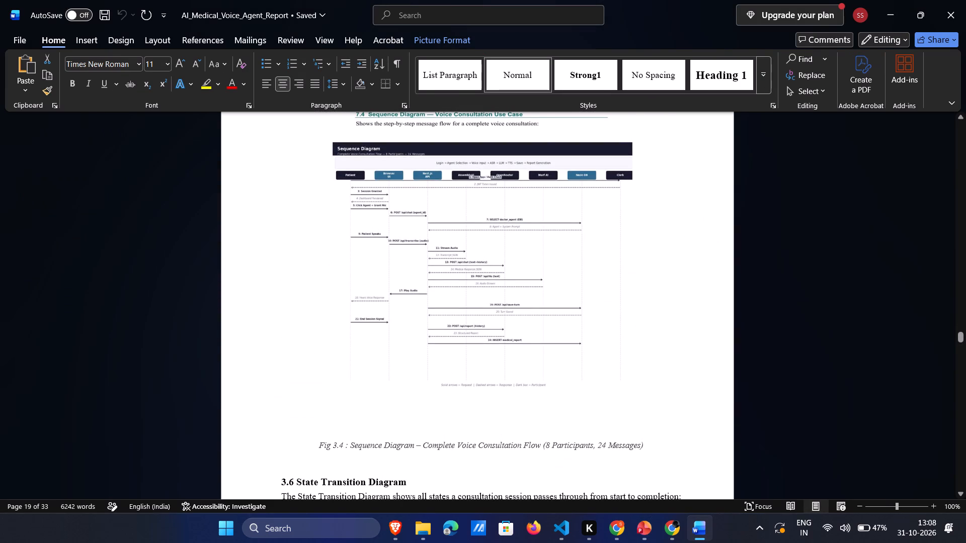
{"action": "right_click", "coordinate": [498, 304]}
{"action": "left_click", "coordinate": [553, 200]}
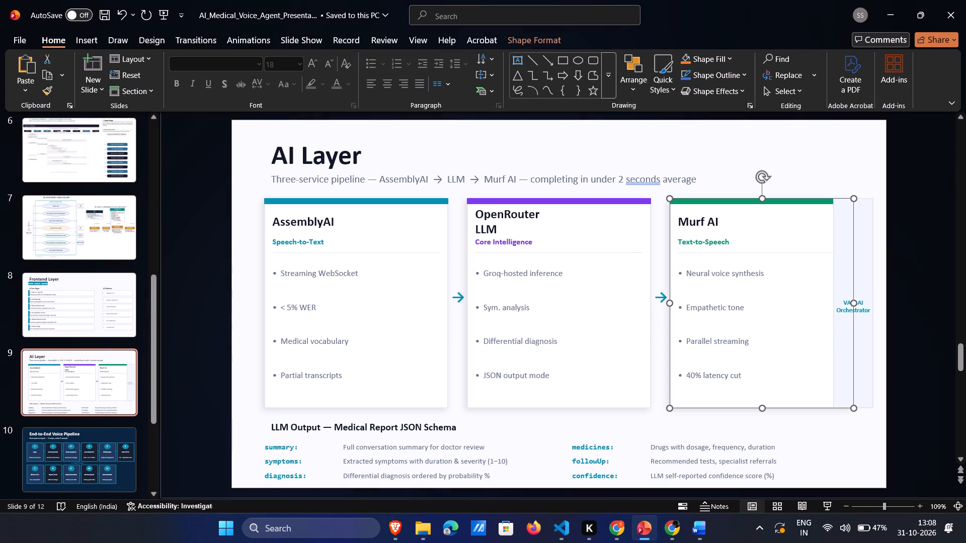
Switch to PowerPoint, add a blank slide after the Frontend Layer slide and paste the copied sequence diagram onto it.
{"action": "left_click", "coordinate": [87, 290]}
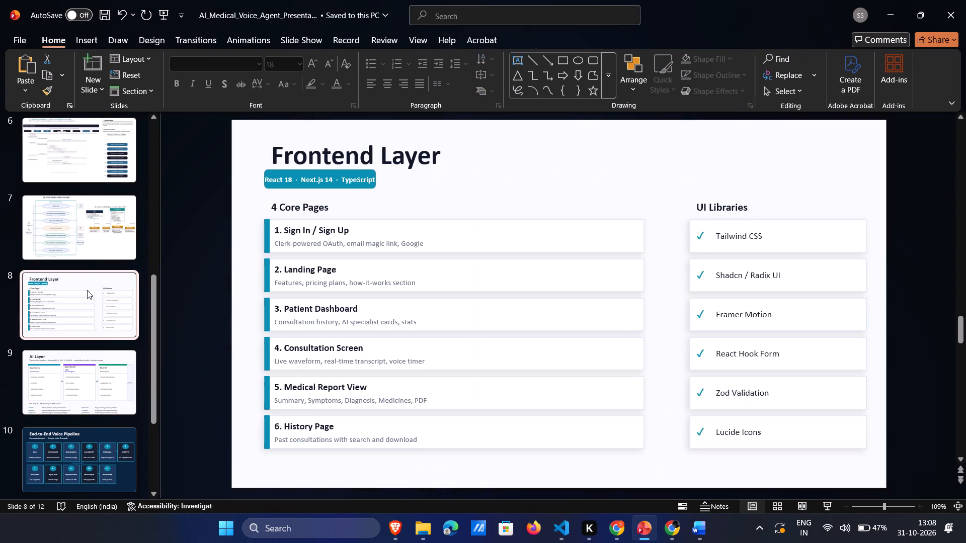
{"action": "left_click", "coordinate": [88, 72]}
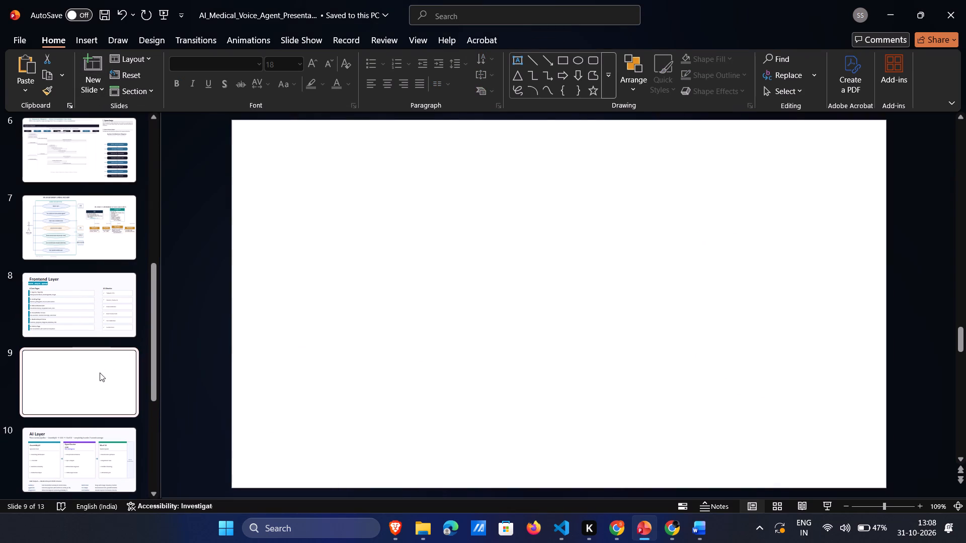
{"action": "double_click", "coordinate": [481, 225]}
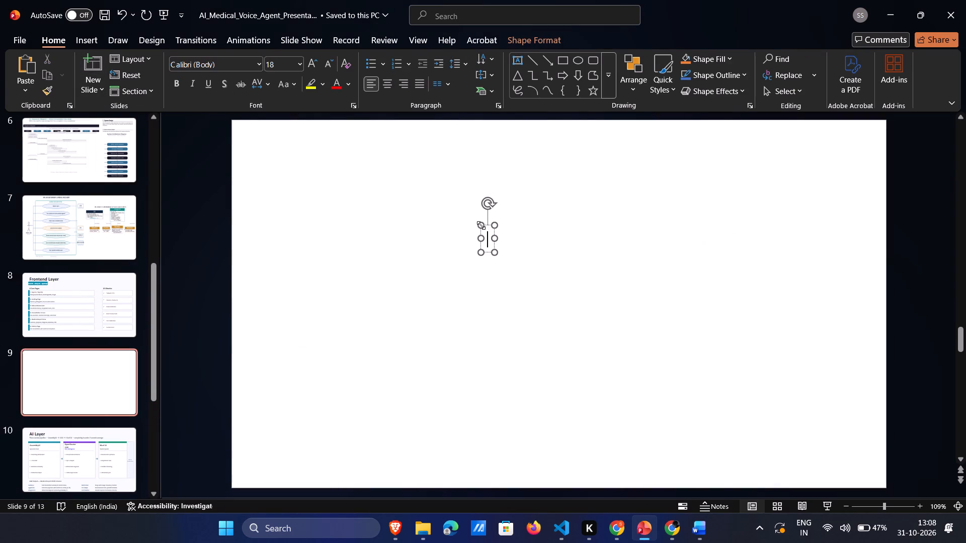
{"action": "key", "text": "ctrl+v"}
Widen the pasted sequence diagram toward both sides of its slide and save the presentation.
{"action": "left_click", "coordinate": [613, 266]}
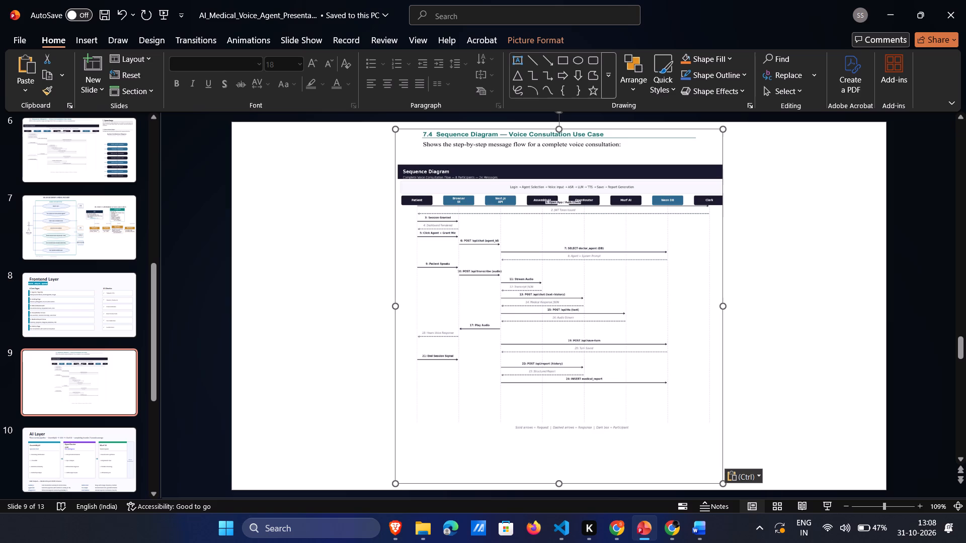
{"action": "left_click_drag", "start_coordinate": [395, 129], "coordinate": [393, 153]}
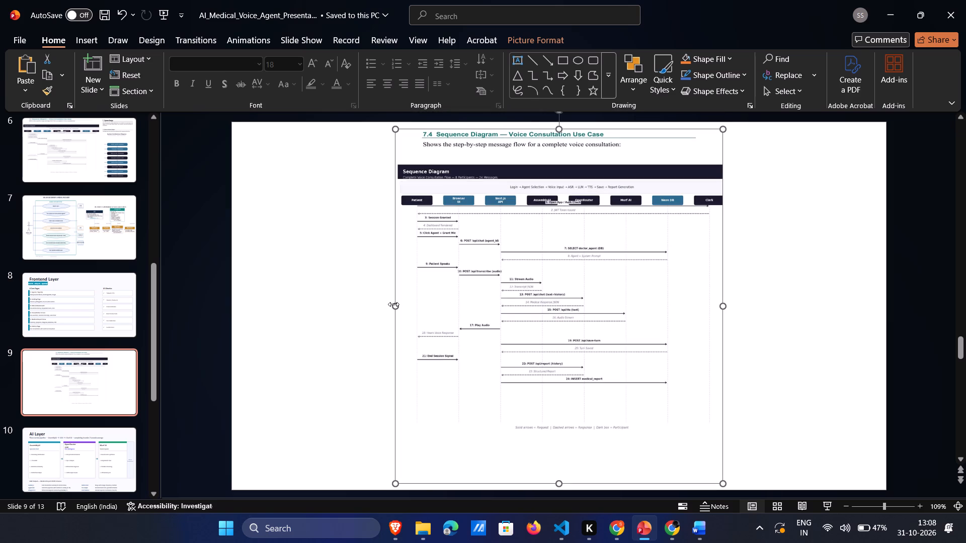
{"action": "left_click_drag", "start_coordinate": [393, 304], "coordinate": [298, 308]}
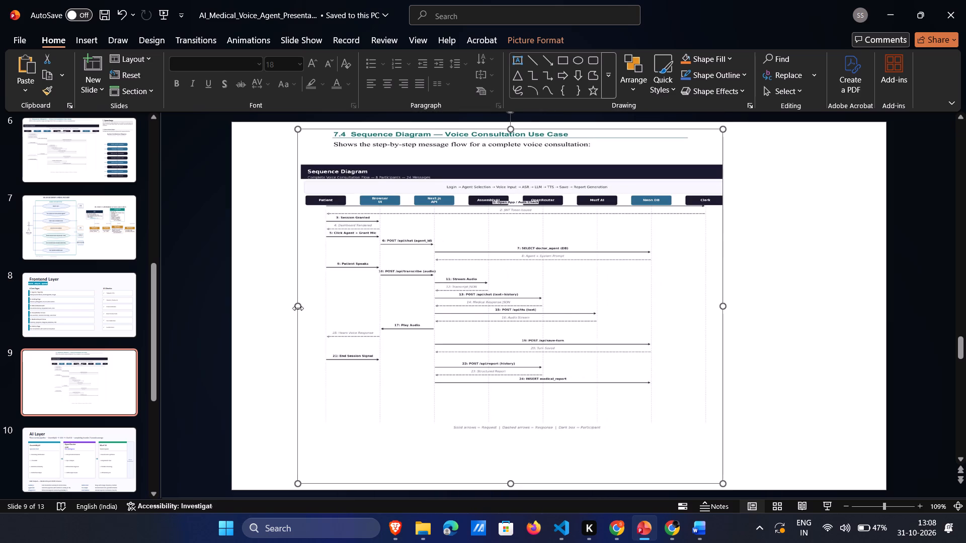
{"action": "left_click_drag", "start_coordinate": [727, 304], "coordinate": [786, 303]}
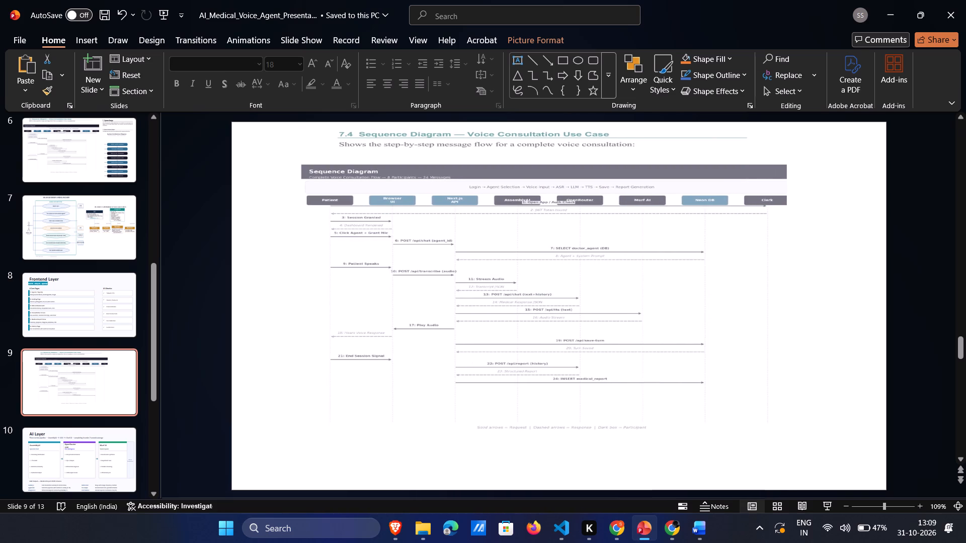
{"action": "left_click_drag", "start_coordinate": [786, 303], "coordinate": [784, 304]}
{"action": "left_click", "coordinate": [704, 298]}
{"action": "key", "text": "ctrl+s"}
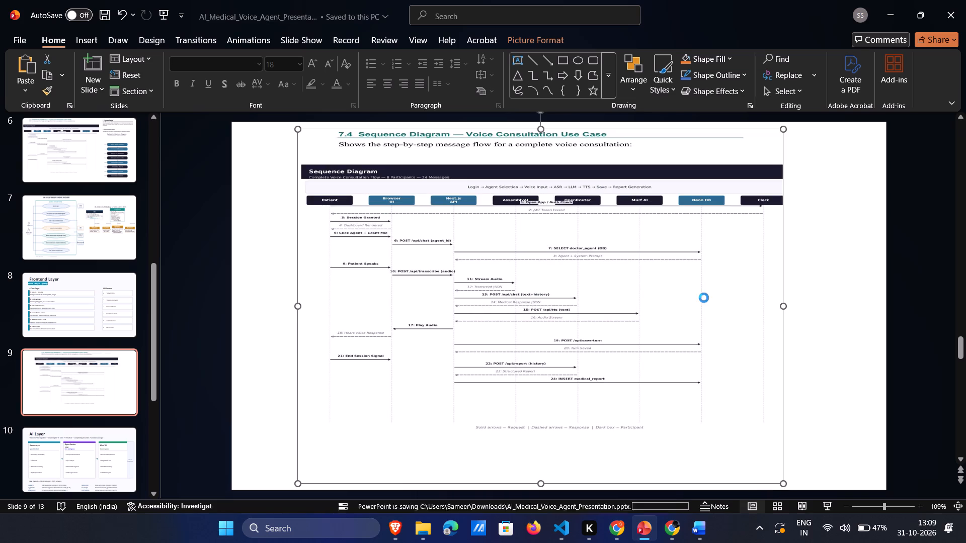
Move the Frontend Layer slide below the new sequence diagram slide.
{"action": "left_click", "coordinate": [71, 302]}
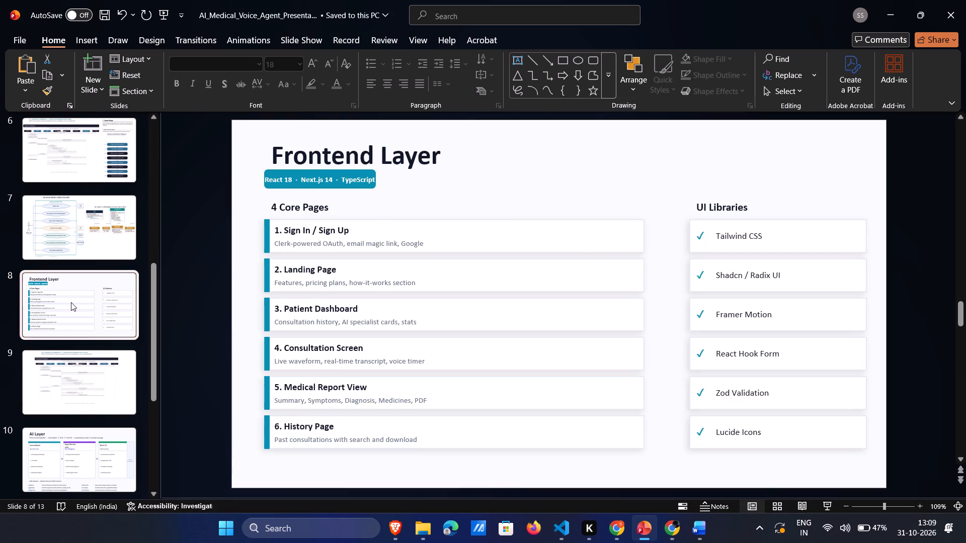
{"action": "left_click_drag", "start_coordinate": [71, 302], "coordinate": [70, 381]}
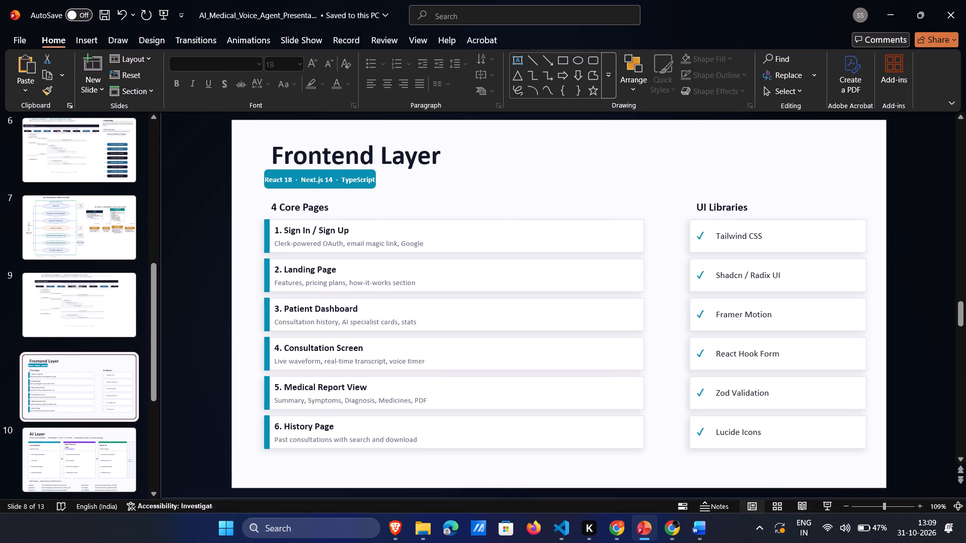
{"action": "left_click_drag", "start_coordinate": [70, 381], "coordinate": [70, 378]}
Compare with the sequence diagram already on slide 6 and cut the duplicate sequence diagram slide, slide 8.
{"action": "scroll", "coordinate": [84, 263], "scroll_direction": "up", "scroll_amount": 2}
{"action": "left_click", "coordinate": [84, 263]}
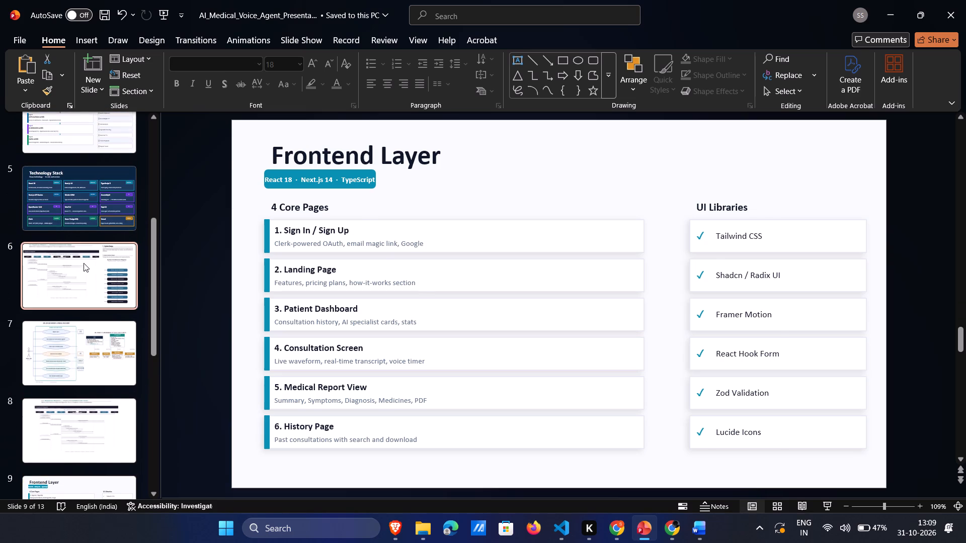
{"action": "scroll", "coordinate": [84, 263], "scroll_direction": "down", "scroll_amount": 2}
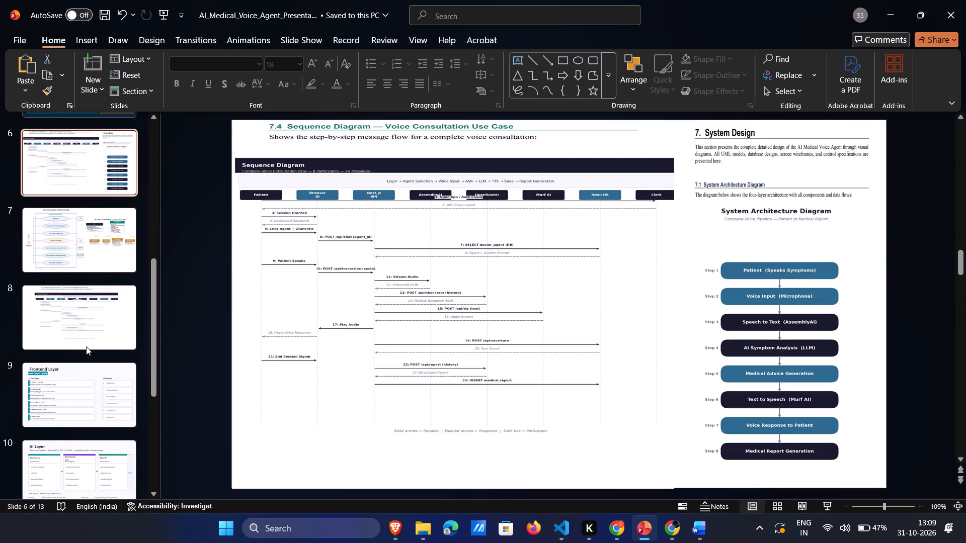
{"action": "left_click", "coordinate": [86, 346]}
{"action": "right_click", "coordinate": [83, 329]}
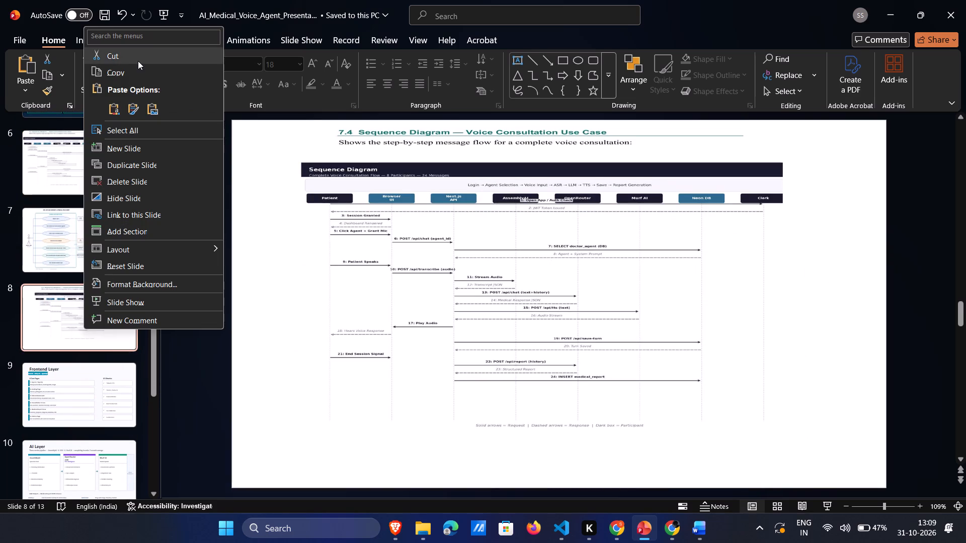
{"action": "left_click", "coordinate": [138, 60]}
Review slides 6 to 10, from the sequence diagram slide through the End-to-End Voice Pipeline slide.
{"action": "left_click", "coordinate": [86, 238]}
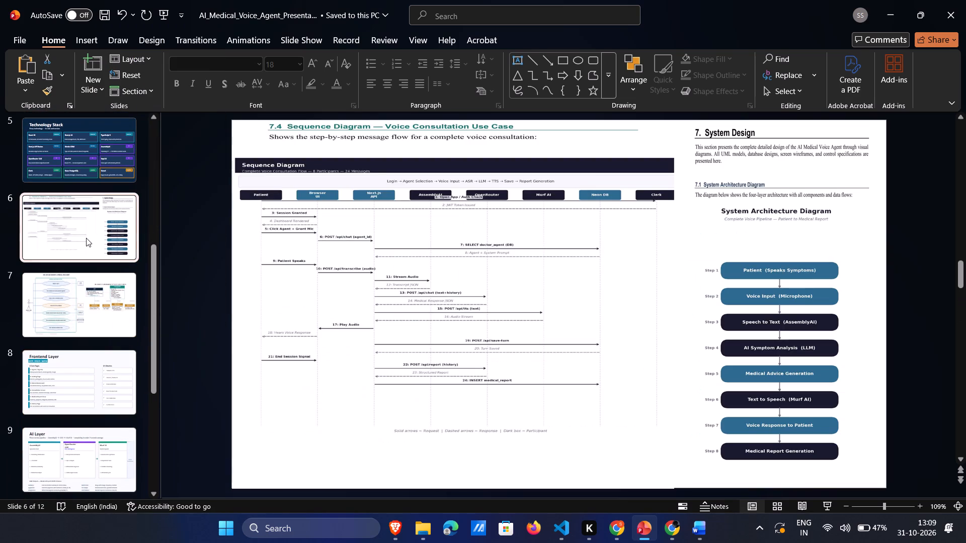
{"action": "scroll", "coordinate": [86, 238], "scroll_direction": "down", "scroll_amount": 1}
{"action": "left_click", "coordinate": [86, 238]}
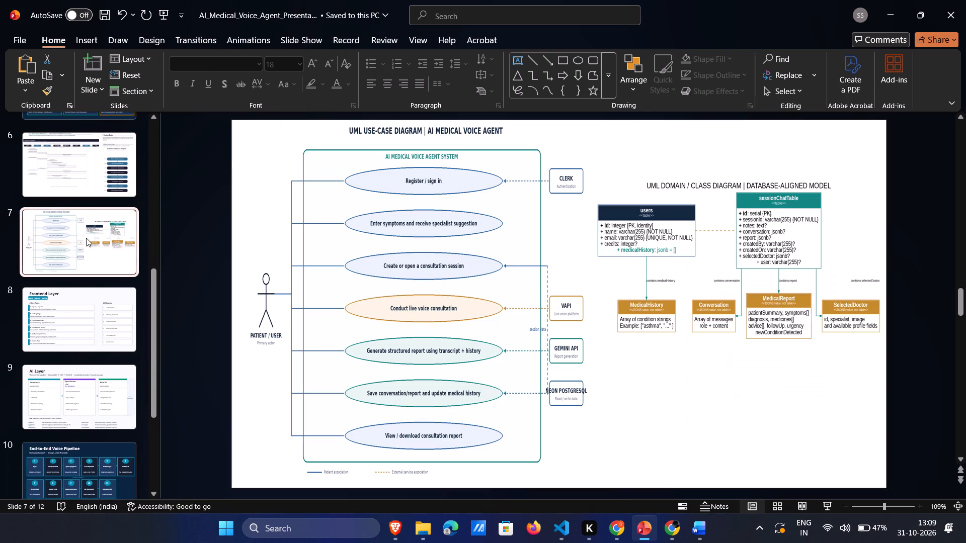
{"action": "scroll", "coordinate": [86, 238], "scroll_direction": "down", "scroll_amount": 1}
{"action": "left_click", "coordinate": [88, 260]}
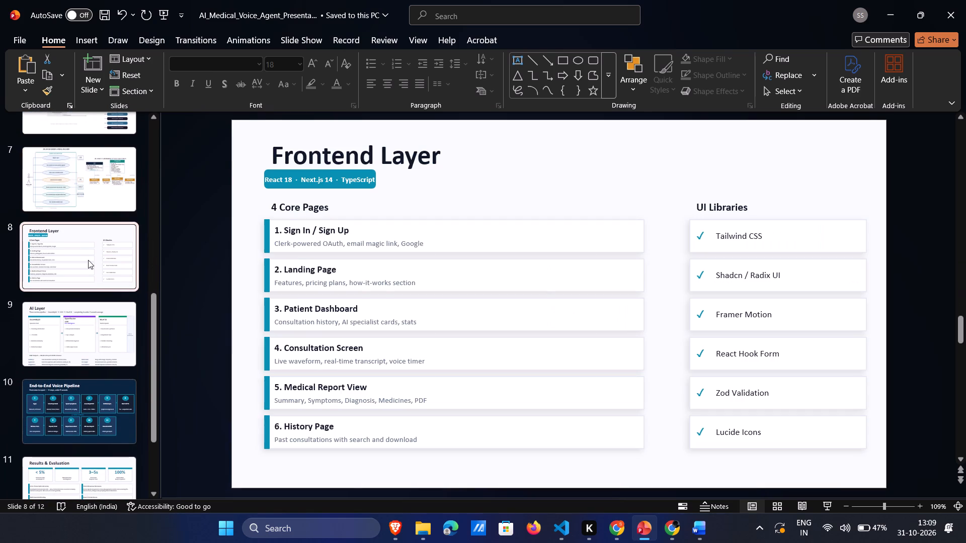
{"action": "scroll", "coordinate": [88, 260], "scroll_direction": "down", "scroll_amount": 1}
{"action": "left_click", "coordinate": [88, 260]}
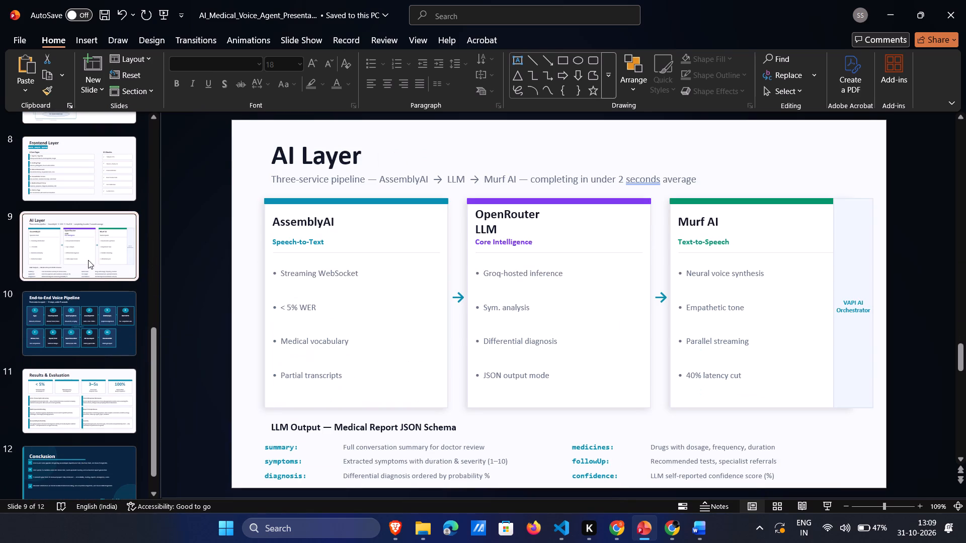
{"action": "scroll", "coordinate": [88, 260], "scroll_direction": "down", "scroll_amount": 1}
{"action": "left_click", "coordinate": [89, 301]}
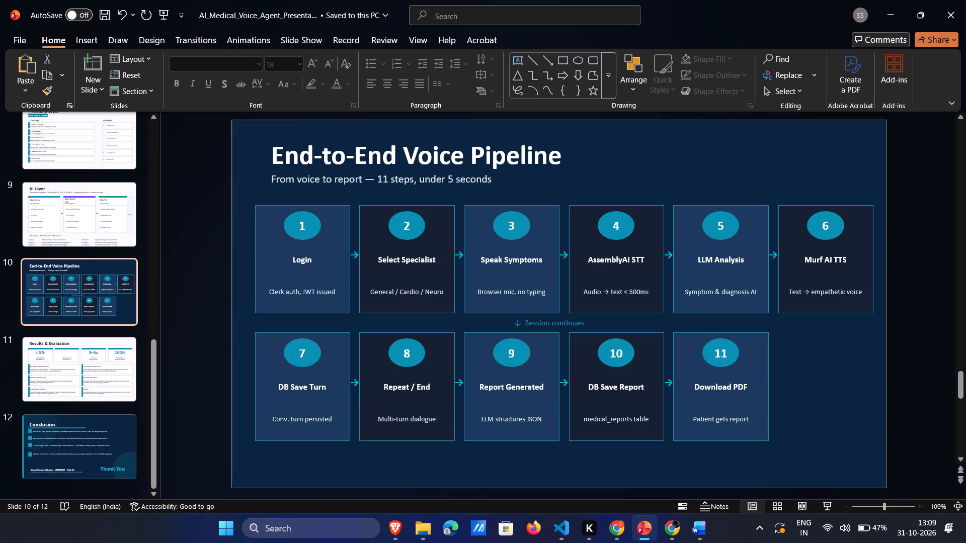
Switch to the project report in Word and copy the complete patient journey activity diagram of Fig 3.6.
{"action": "scroll", "coordinate": [447, 369], "scroll_direction": "down", "scroll_amount": 15}
{"action": "scroll", "coordinate": [447, 369], "scroll_direction": "up", "scroll_amount": 1}
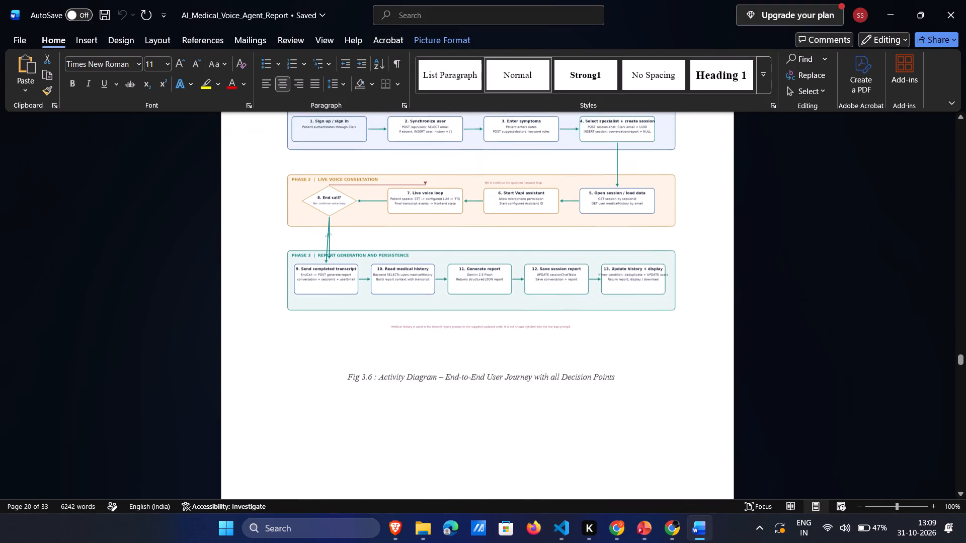
{"action": "scroll", "coordinate": [447, 369], "scroll_direction": "up", "scroll_amount": 1}
{"action": "left_click", "coordinate": [486, 300]}
{"action": "right_click", "coordinate": [486, 300]}
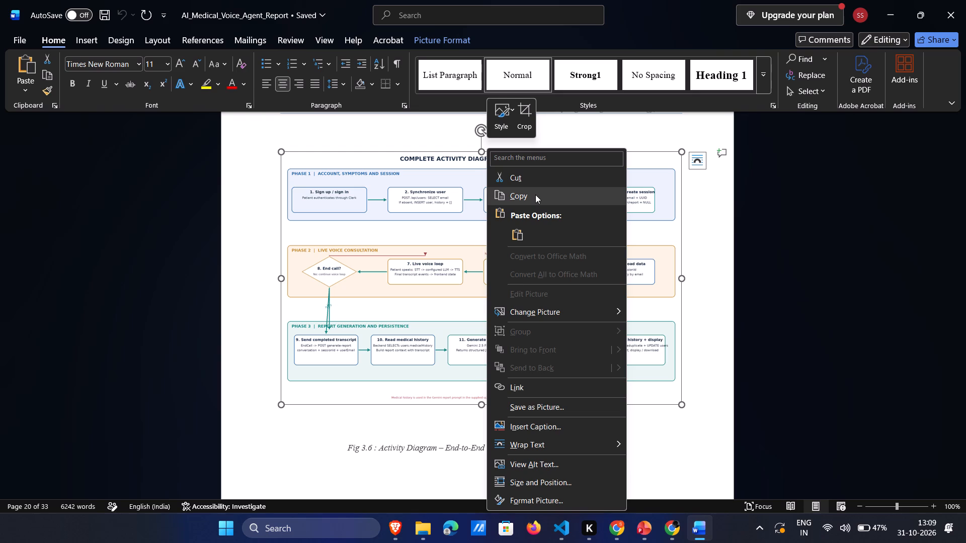
Switch to PowerPoint and add a blank slide after the End-to-End Voice Pipeline slide.
{"action": "left_click", "coordinate": [490, 250]}
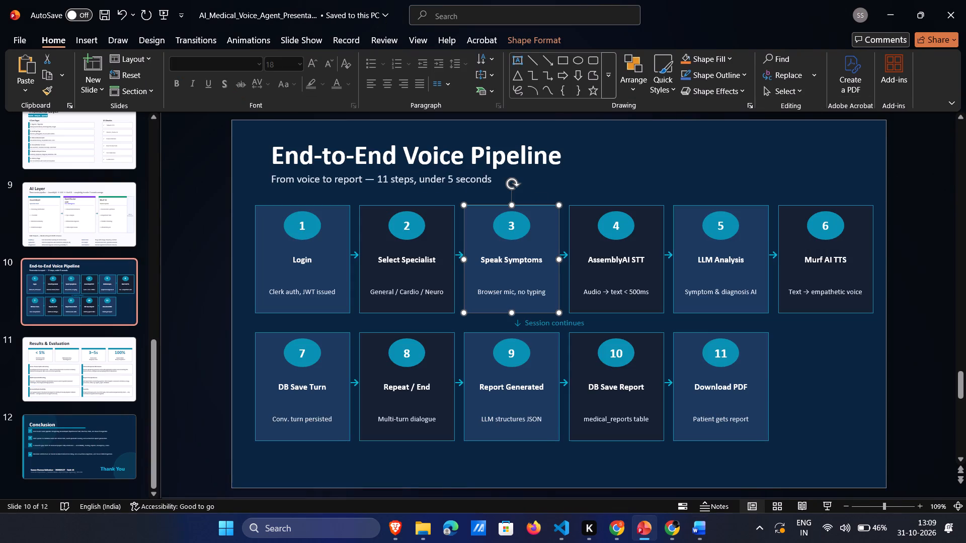
{"action": "left_click", "coordinate": [90, 65]}
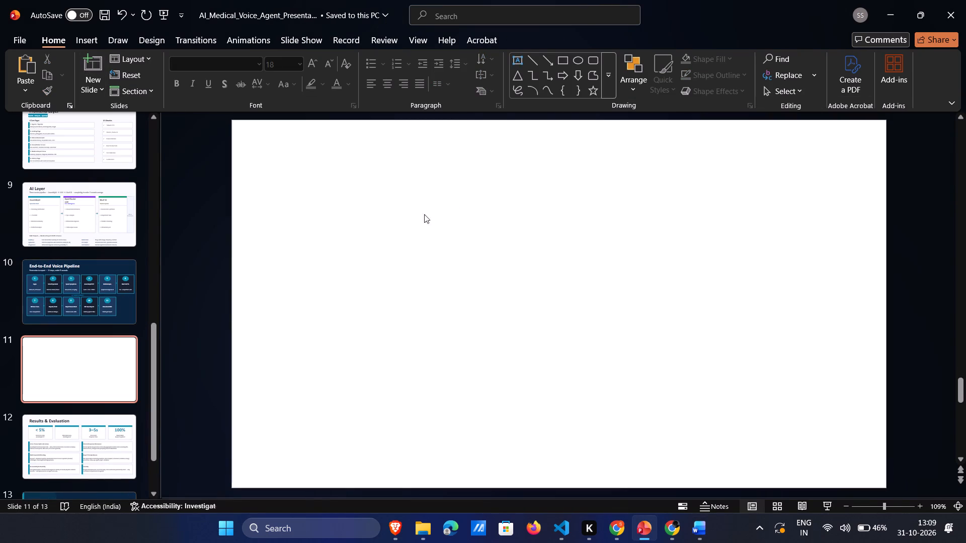
{"action": "double_click", "coordinate": [409, 210]}
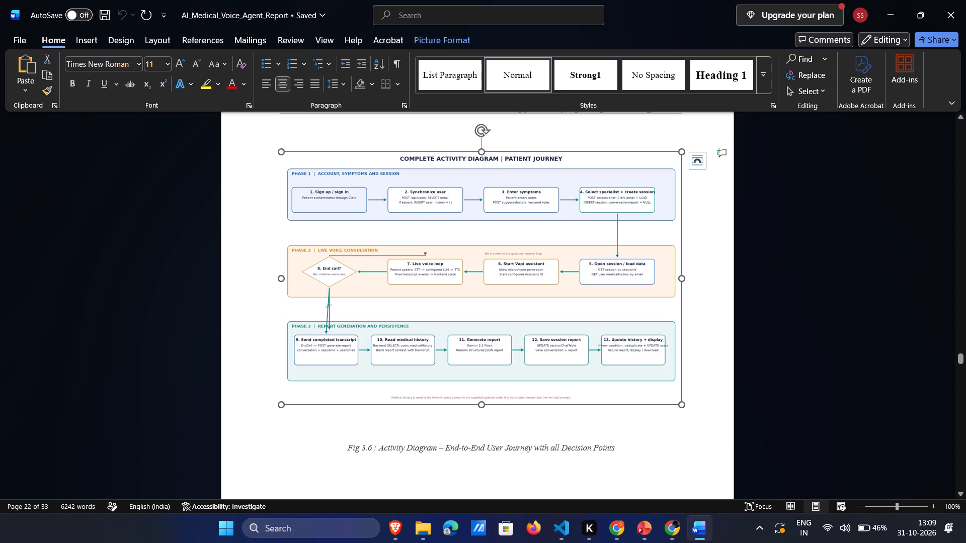
Copy the activity diagram from the Word report again and paste it onto the blank PowerPoint slide.
{"action": "right_click", "coordinate": [436, 229]}
{"action": "left_click", "coordinate": [478, 199]}
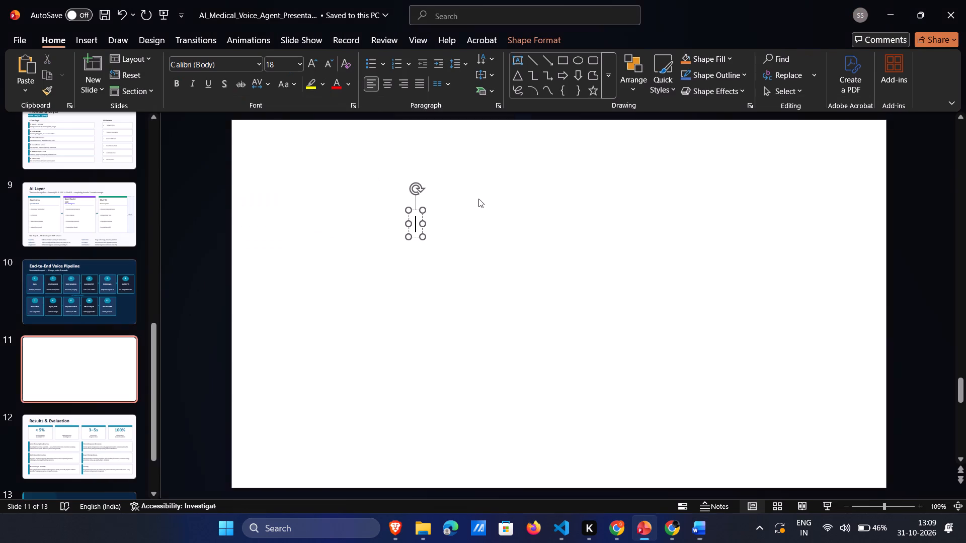
{"action": "key", "text": "ctrl+v"}
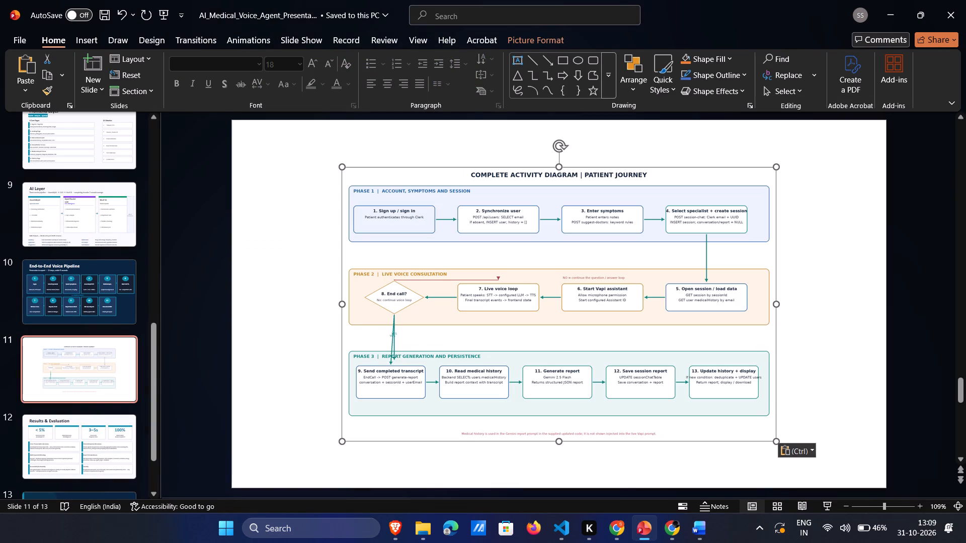
Enlarge the activity diagram to nearly the slide's full height and centre it horizontally on the slide.
{"action": "left_click", "coordinate": [606, 293]}
{"action": "left_click_drag", "start_coordinate": [606, 293], "coordinate": [517, 253]}
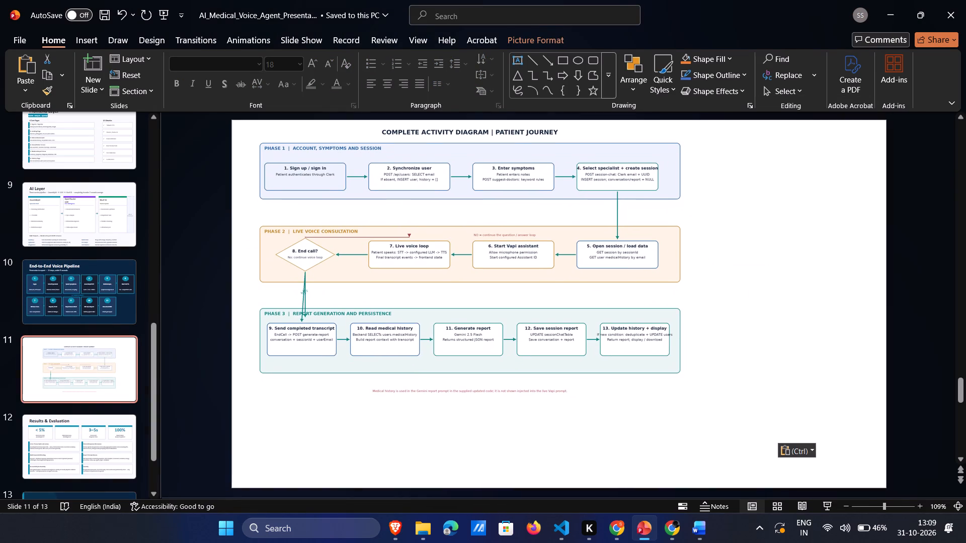
{"action": "left_click_drag", "start_coordinate": [517, 253], "coordinate": [519, 249]}
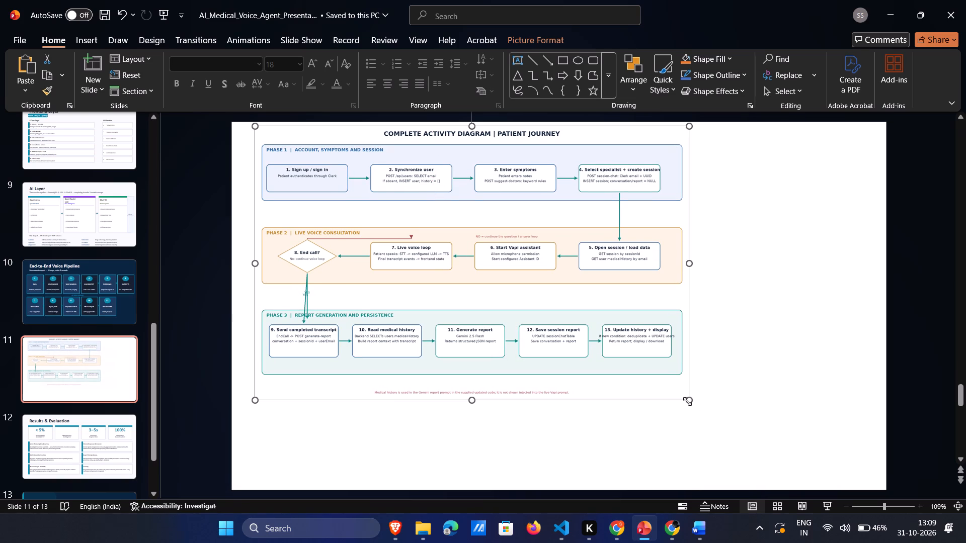
{"action": "left_click_drag", "start_coordinate": [691, 402], "coordinate": [802, 438]}
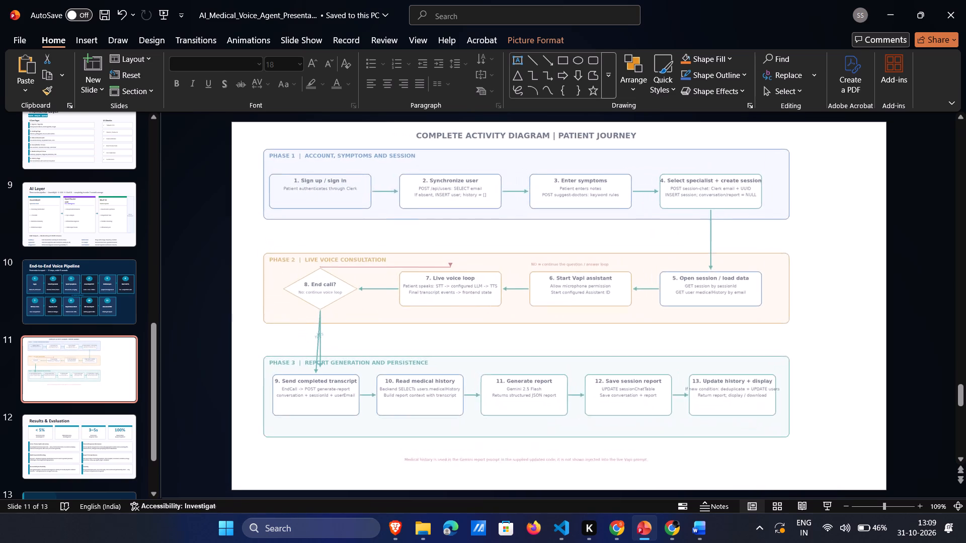
{"action": "left_click_drag", "start_coordinate": [802, 438], "coordinate": [819, 435]}
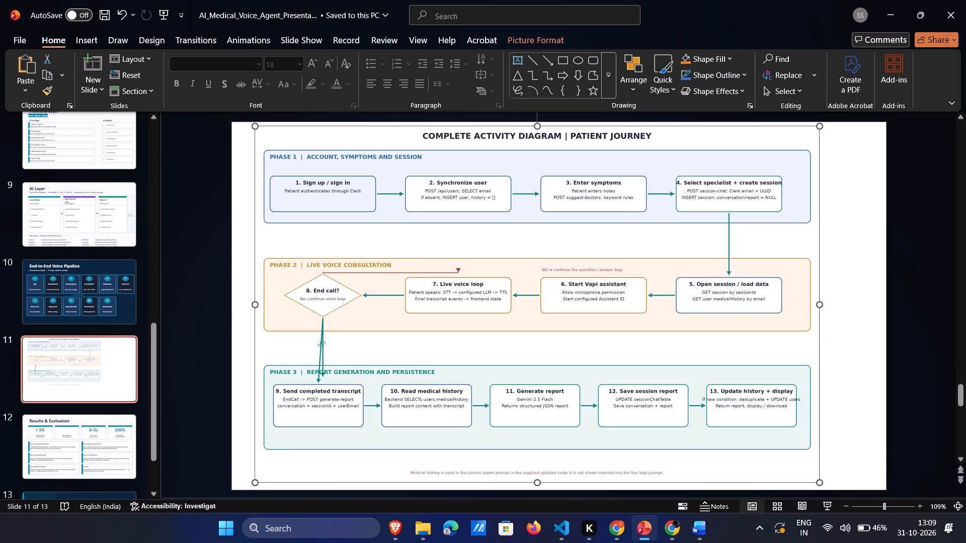
{"action": "left_click_drag", "start_coordinate": [704, 407], "coordinate": [723, 407]}
{"action": "left_click", "coordinate": [922, 368]}
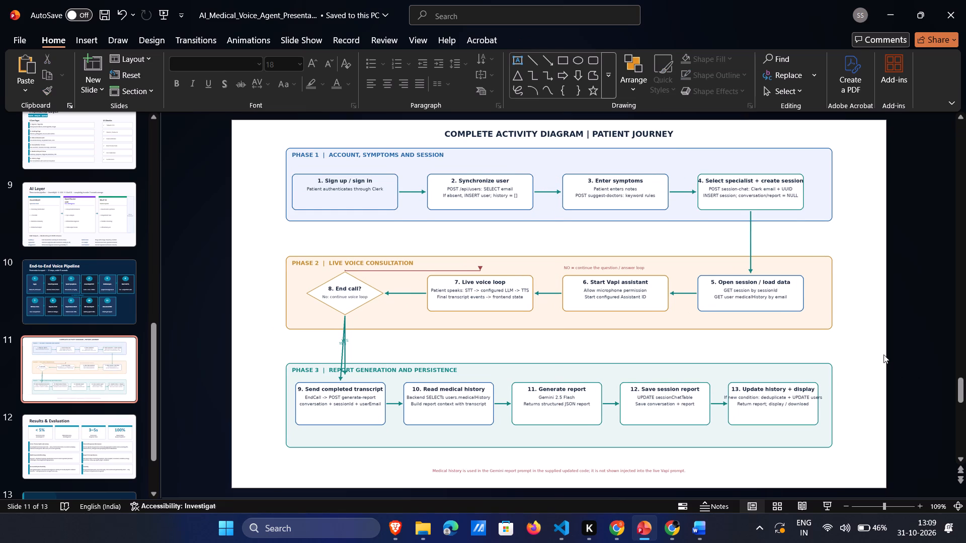
Save the presentation.
{"action": "left_click", "coordinate": [711, 322]}
{"action": "key", "text": "ctrl+s"}
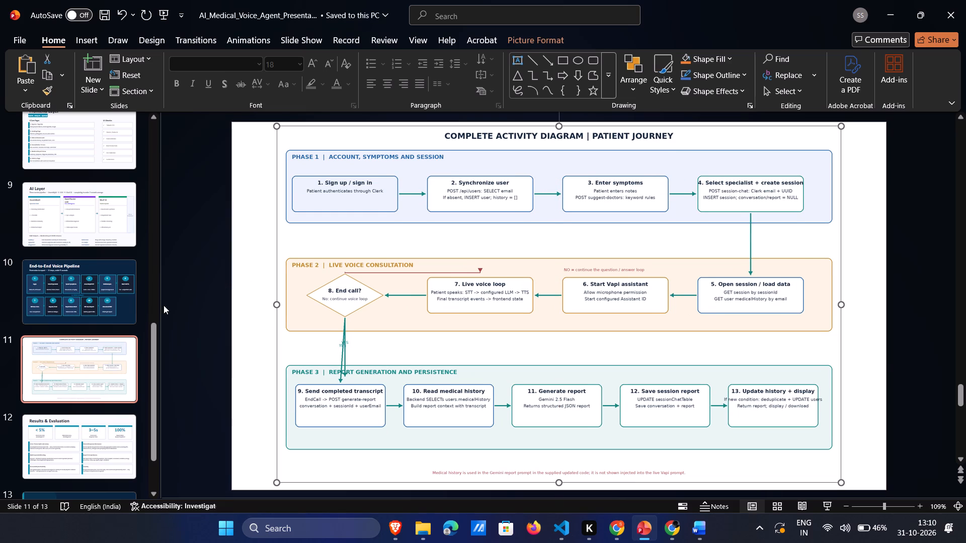
Move the End-to-End Voice Pipeline slide below the activity diagram slide.
{"action": "left_click_drag", "start_coordinate": [92, 294], "coordinate": [86, 384]}
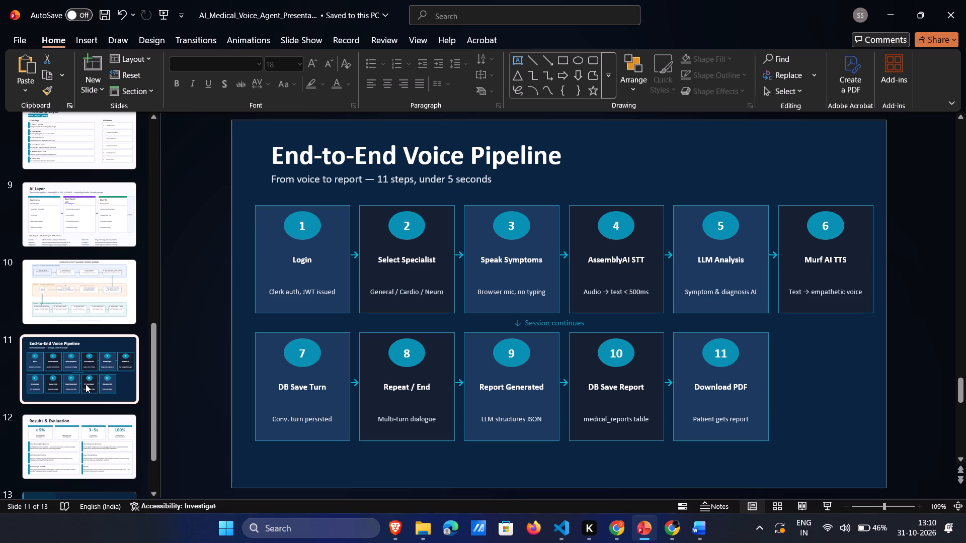
Review the closing slides of the presentation, from Results & Evaluation and the End-to-End Voice Pipeline to the Conclusion.
{"action": "scroll", "coordinate": [86, 384], "scroll_direction": "down", "scroll_amount": 2}
{"action": "left_click", "coordinate": [86, 384]}
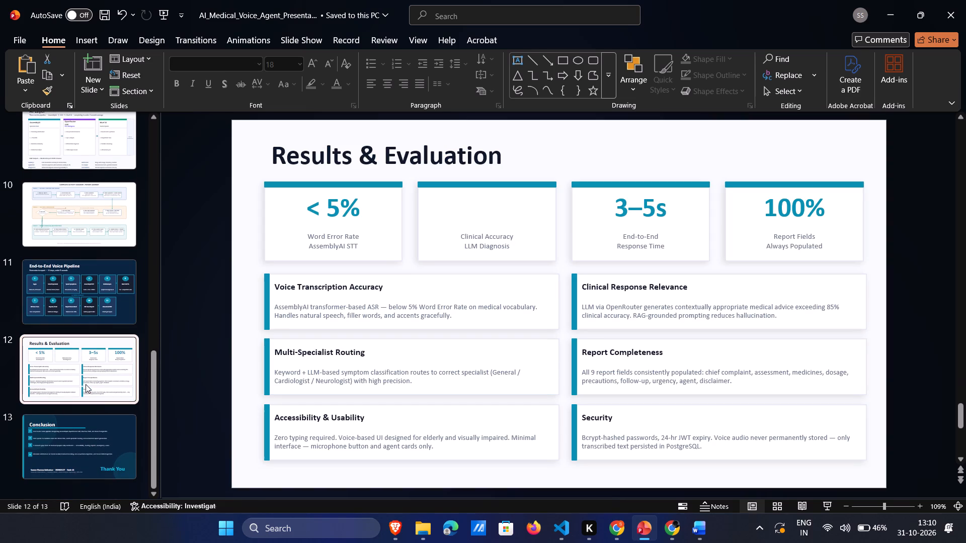
{"action": "left_click", "coordinate": [80, 284]}
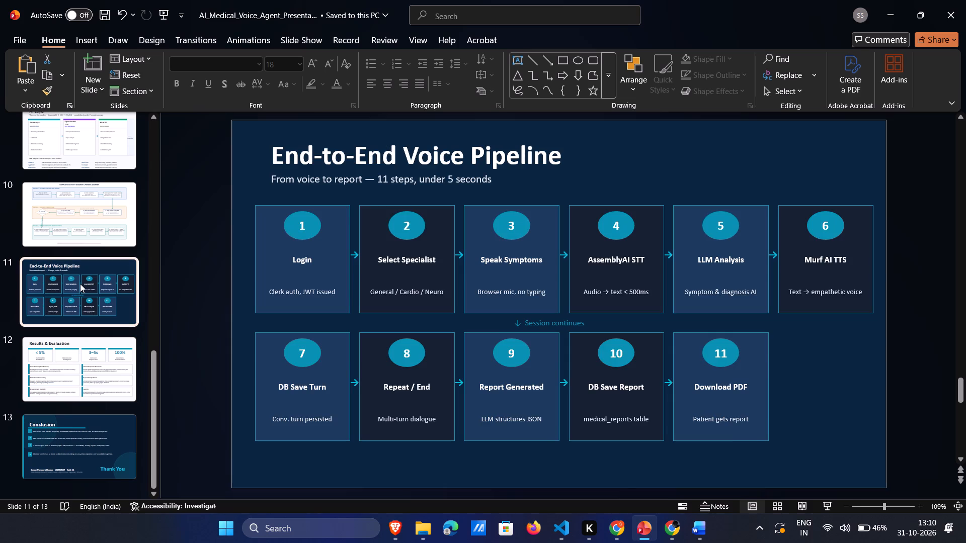
{"action": "scroll", "coordinate": [80, 284], "scroll_direction": "down", "scroll_amount": 3}
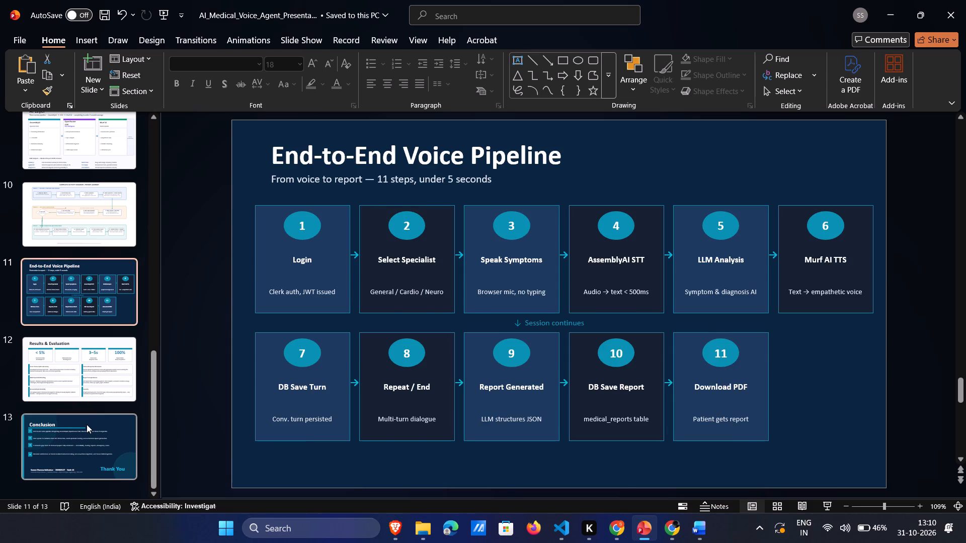
{"action": "left_click", "coordinate": [87, 424]}
{"action": "scroll", "coordinate": [87, 424], "scroll_direction": "up", "scroll_amount": 4}
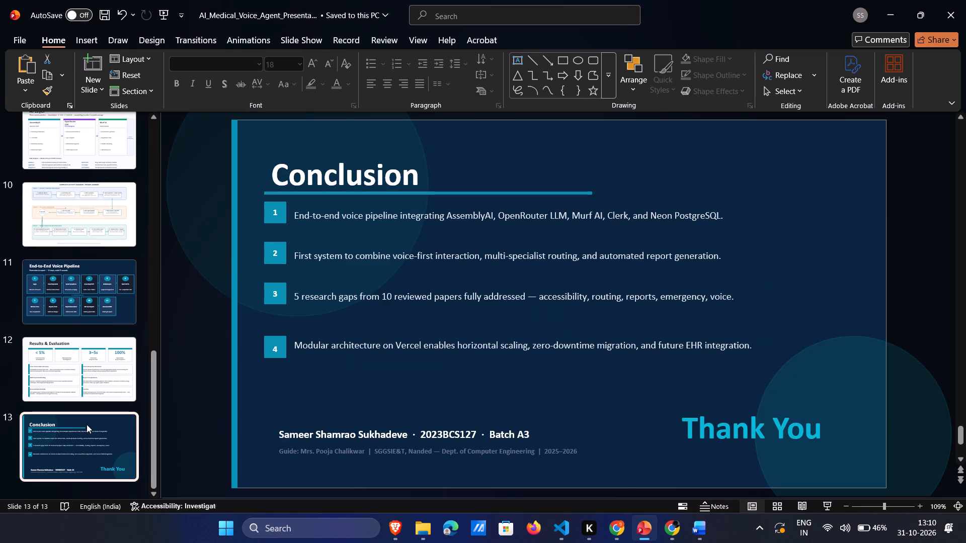
{"action": "scroll", "coordinate": [87, 424], "scroll_direction": "up", "scroll_amount": 9}
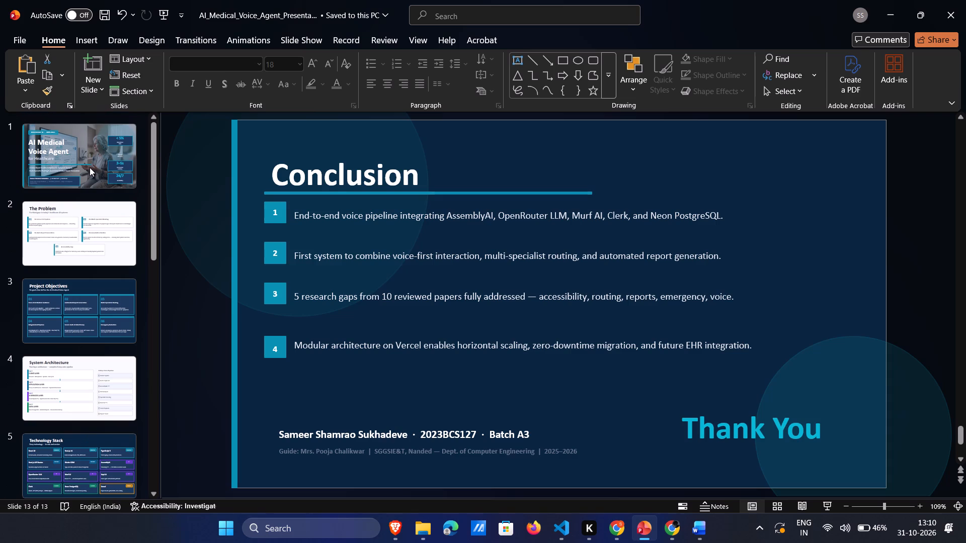
Review the presentation's opening slides from the title slide through The Problem, Project Objectives and System Architecture.
{"action": "left_click", "coordinate": [90, 167]}
{"action": "left_click", "coordinate": [85, 241]}
{"action": "scroll", "coordinate": [85, 241], "scroll_direction": "down", "scroll_amount": 1}
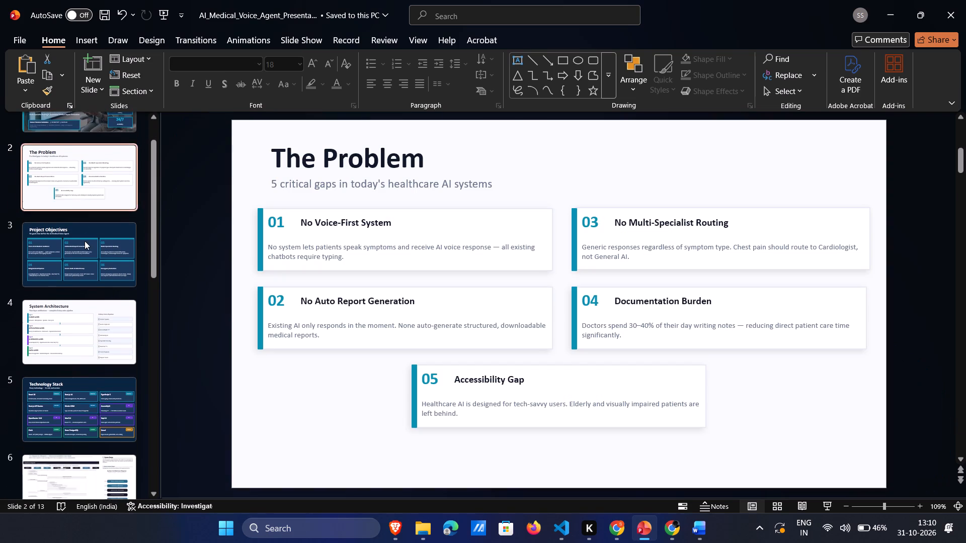
{"action": "left_click", "coordinate": [85, 241]}
{"action": "scroll", "coordinate": [85, 241], "scroll_direction": "down", "scroll_amount": 1}
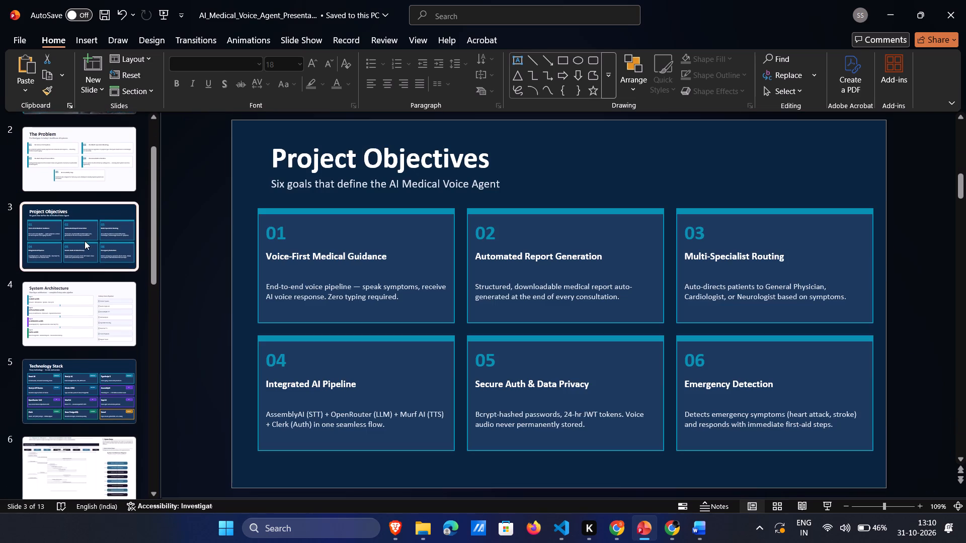
{"action": "scroll", "coordinate": [85, 241], "scroll_direction": "down", "scroll_amount": 1}
{"action": "left_click", "coordinate": [85, 241]}
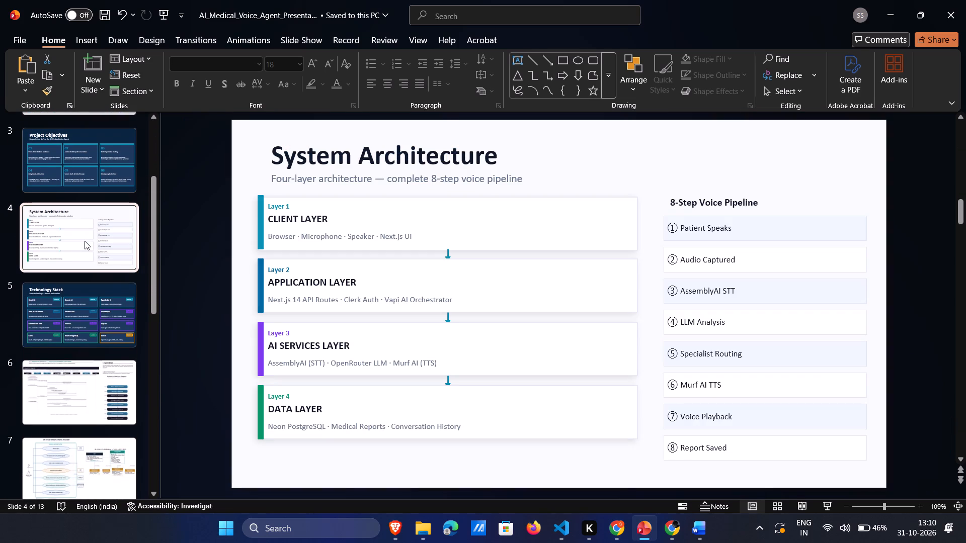
{"action": "scroll", "coordinate": [85, 241], "scroll_direction": "down", "scroll_amount": 2}
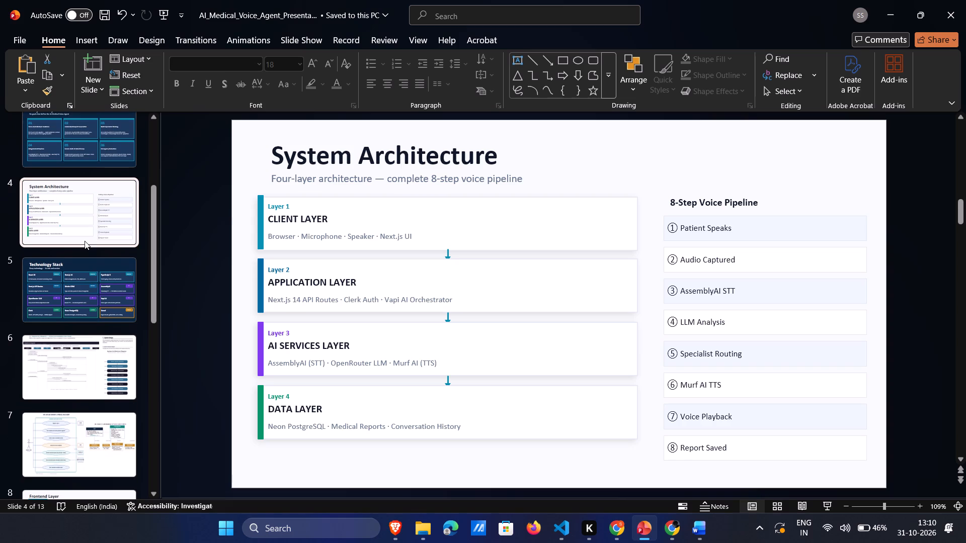
{"action": "scroll", "coordinate": [85, 241], "scroll_direction": "down", "scroll_amount": 1}
Switch to the Word report and look through its diagrams, technology and requirements tables and literature review, back to the title page.
{"action": "scroll", "coordinate": [220, 261], "scroll_direction": "down", "scroll_amount": 5}
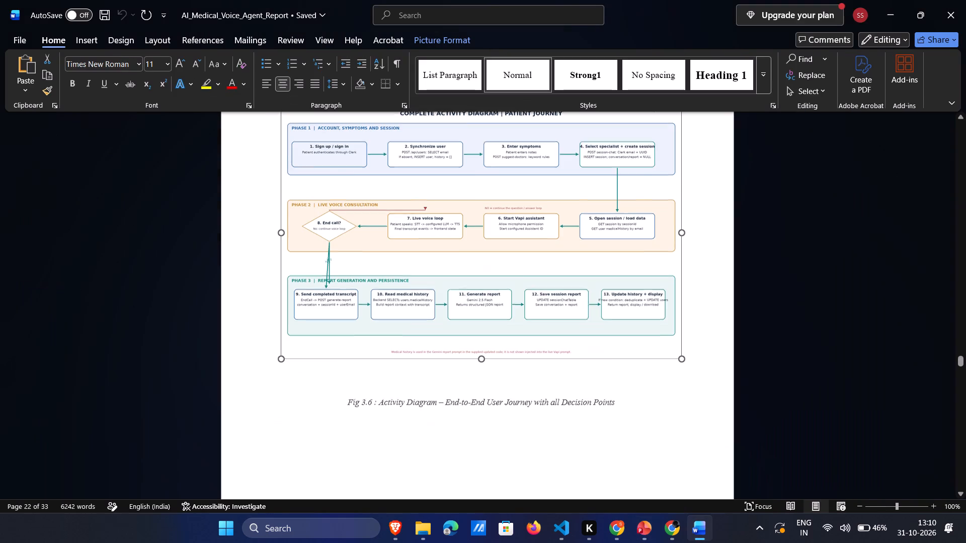
{"action": "scroll", "coordinate": [220, 261], "scroll_direction": "down", "scroll_amount": 2}
{"action": "scroll", "coordinate": [342, 332], "scroll_direction": "down", "scroll_amount": 11}
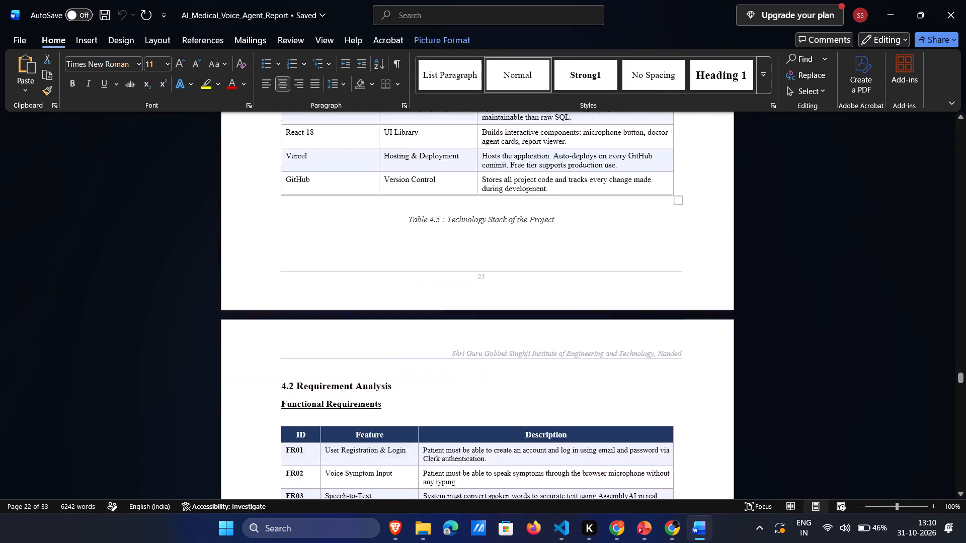
{"action": "scroll", "coordinate": [342, 332], "scroll_direction": "down", "scroll_amount": 4}
{"action": "scroll", "coordinate": [342, 332], "scroll_direction": "up", "scroll_amount": 20}
{"action": "scroll", "coordinate": [342, 332], "scroll_direction": "up", "scroll_amount": 12}
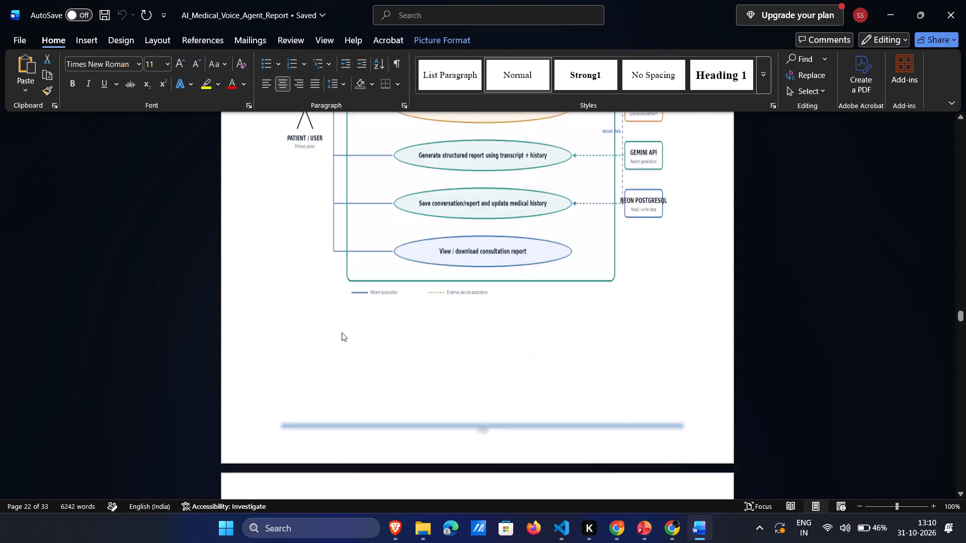
{"action": "scroll", "coordinate": [342, 332], "scroll_direction": "up", "scroll_amount": 1}
{"action": "scroll", "coordinate": [342, 332], "scroll_direction": "down", "scroll_amount": 13}
{"action": "scroll", "coordinate": [342, 332], "scroll_direction": "down", "scroll_amount": 10}
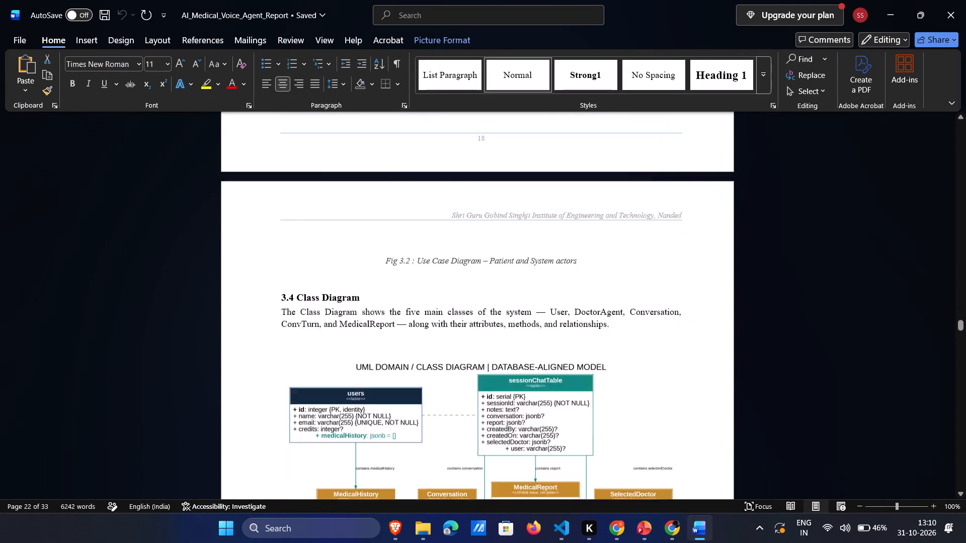
{"action": "scroll", "coordinate": [342, 332], "scroll_direction": "up", "scroll_amount": 18}
{"action": "scroll", "coordinate": [342, 332], "scroll_direction": "up", "scroll_amount": 3}
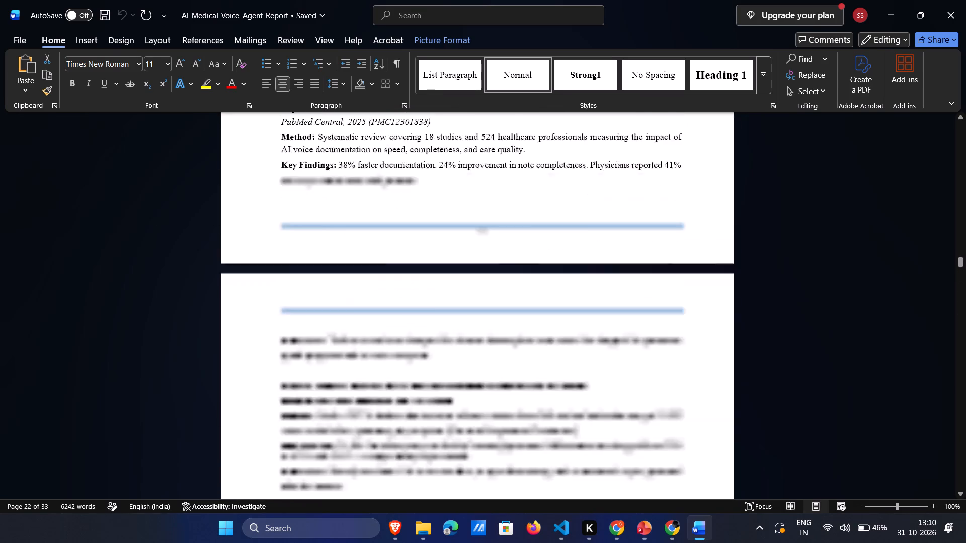
{"action": "scroll", "coordinate": [342, 332], "scroll_direction": "up", "scroll_amount": 19}
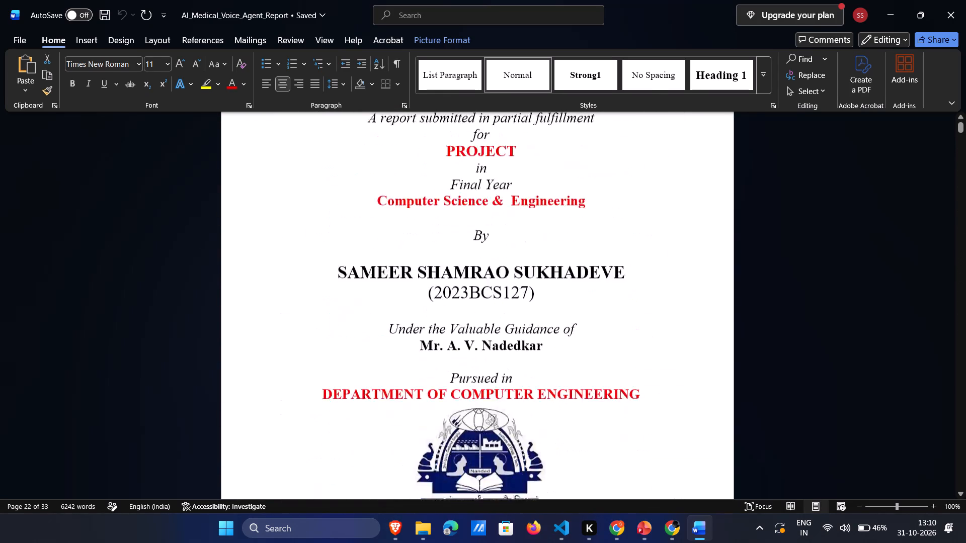
{"action": "scroll", "coordinate": [342, 332], "scroll_direction": "up", "scroll_amount": 4}
Save the Word report.
{"action": "left_click", "coordinate": [531, 260]}
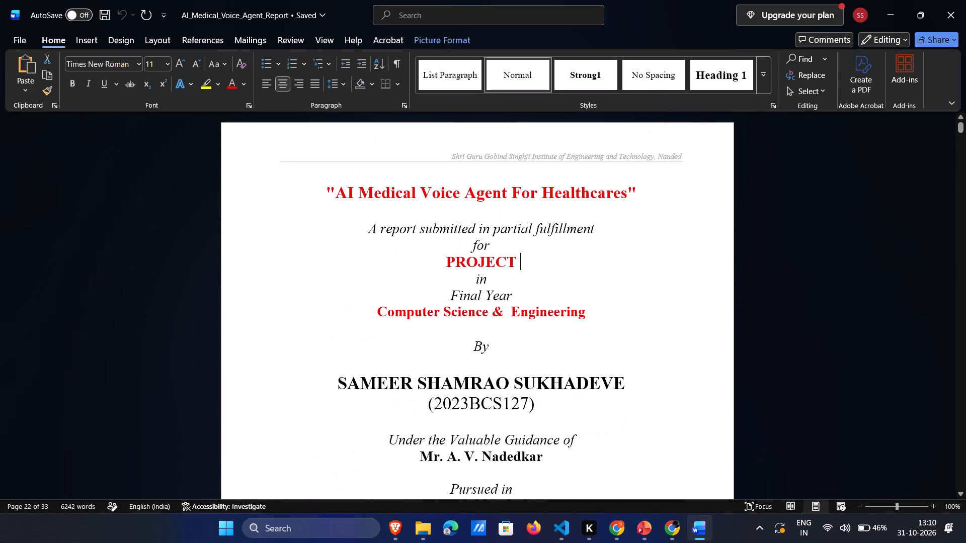
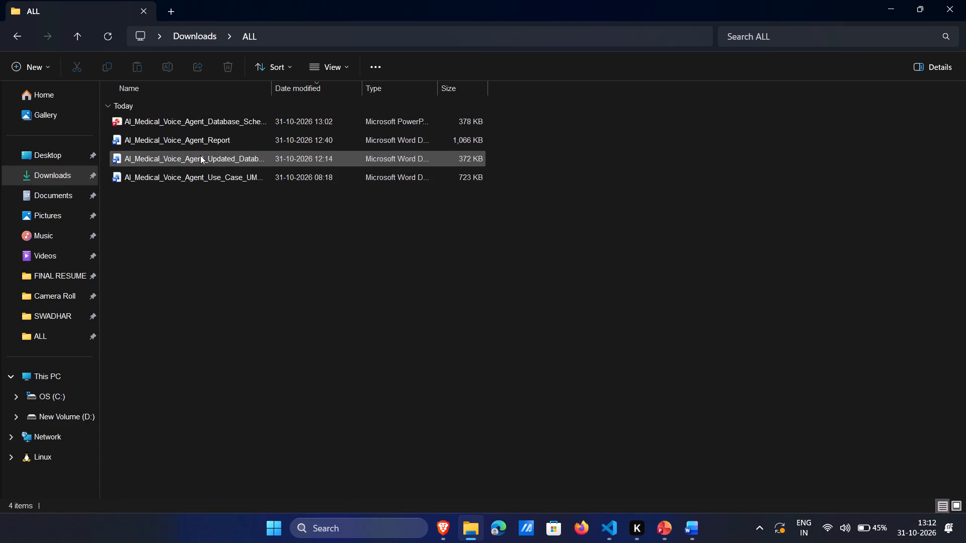
{"action": "double_click", "coordinate": [198, 157]}
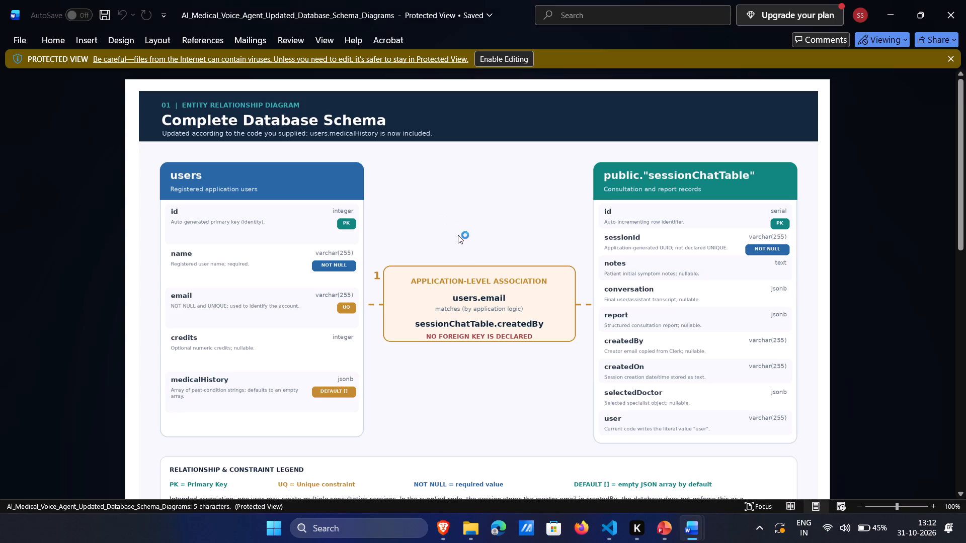
Try to copy the Complete Database Schema diagram in Protected View and enable editing of the document.
{"action": "left_click", "coordinate": [458, 235]}
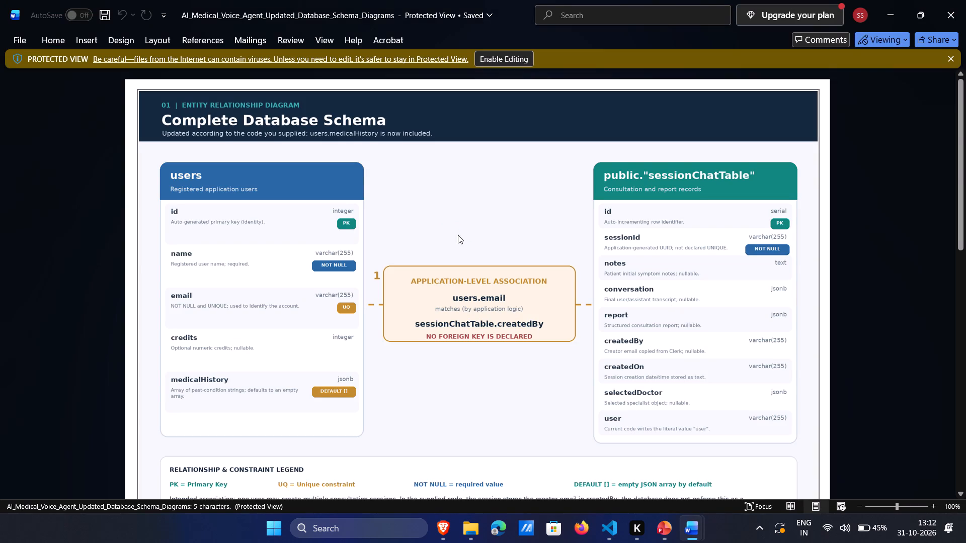
{"action": "scroll", "coordinate": [458, 235], "scroll_direction": "down", "scroll_amount": 4}
{"action": "scroll", "coordinate": [458, 235], "scroll_direction": "up", "scroll_amount": 4}
{"action": "left_click", "coordinate": [458, 235]}
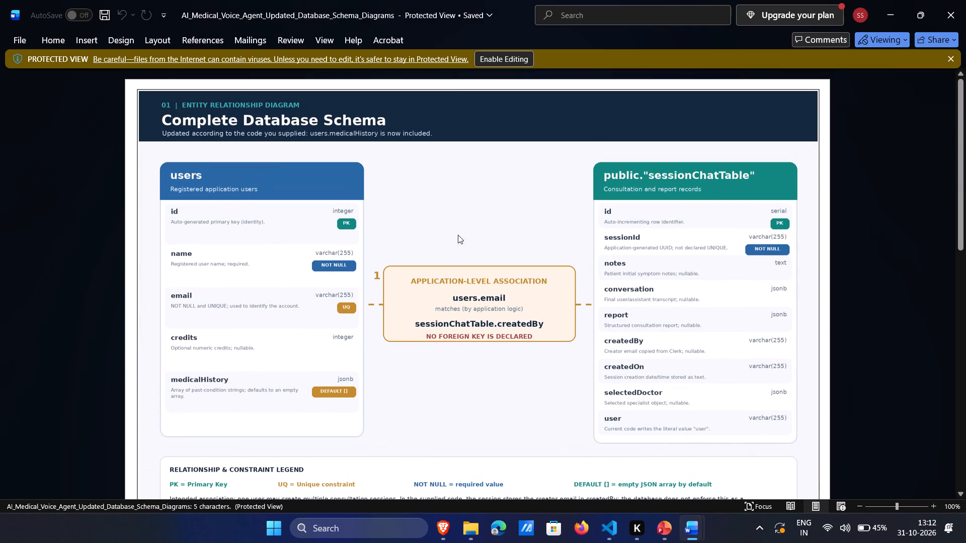
{"action": "right_click", "coordinate": [458, 235]}
{"action": "left_click", "coordinate": [509, 172]}
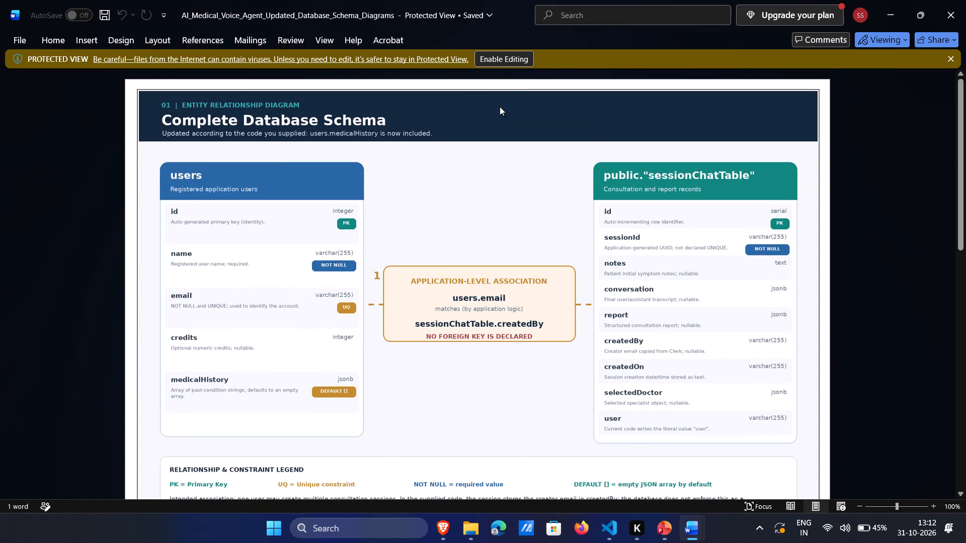
{"action": "left_click", "coordinate": [484, 62]}
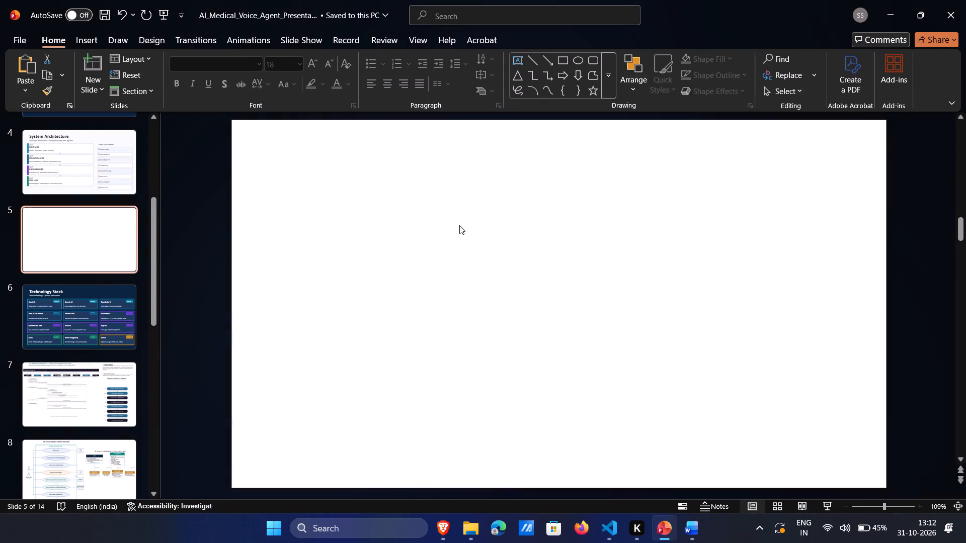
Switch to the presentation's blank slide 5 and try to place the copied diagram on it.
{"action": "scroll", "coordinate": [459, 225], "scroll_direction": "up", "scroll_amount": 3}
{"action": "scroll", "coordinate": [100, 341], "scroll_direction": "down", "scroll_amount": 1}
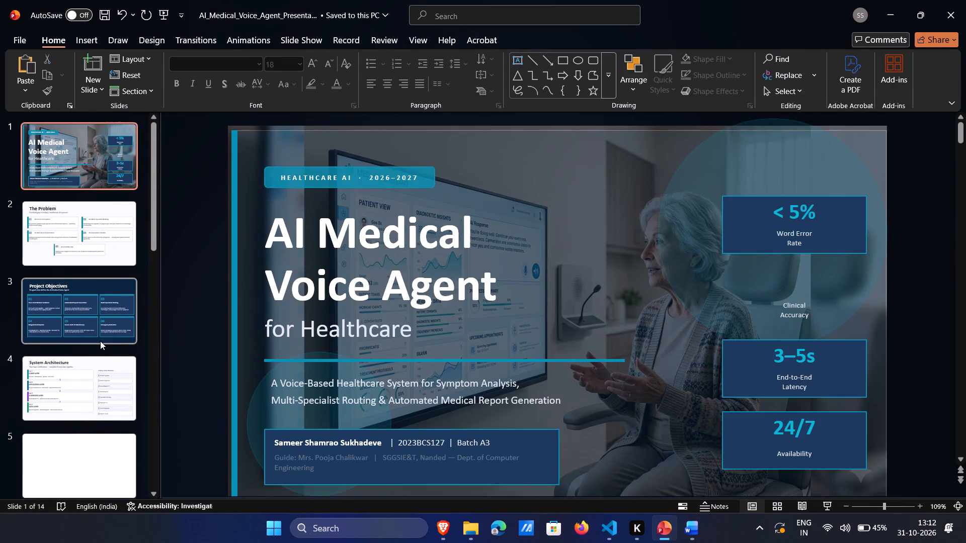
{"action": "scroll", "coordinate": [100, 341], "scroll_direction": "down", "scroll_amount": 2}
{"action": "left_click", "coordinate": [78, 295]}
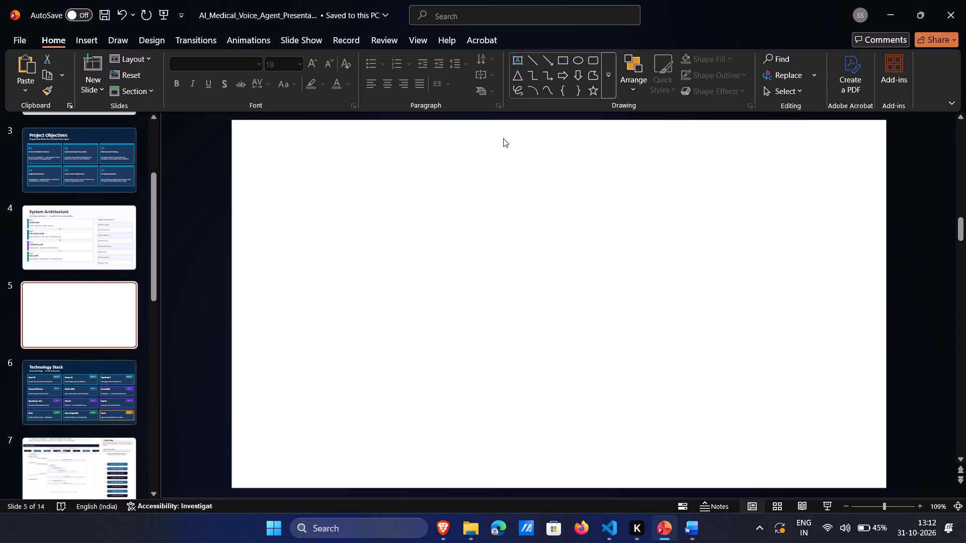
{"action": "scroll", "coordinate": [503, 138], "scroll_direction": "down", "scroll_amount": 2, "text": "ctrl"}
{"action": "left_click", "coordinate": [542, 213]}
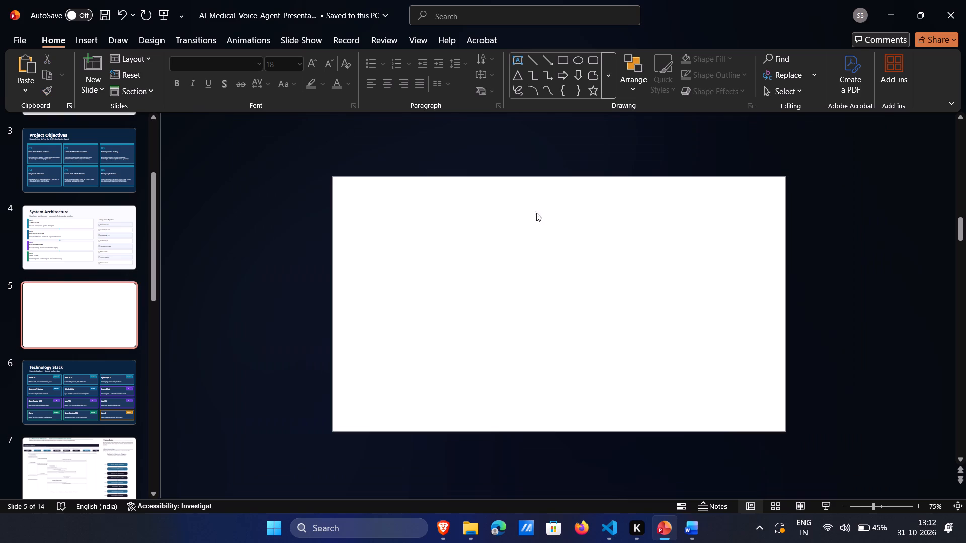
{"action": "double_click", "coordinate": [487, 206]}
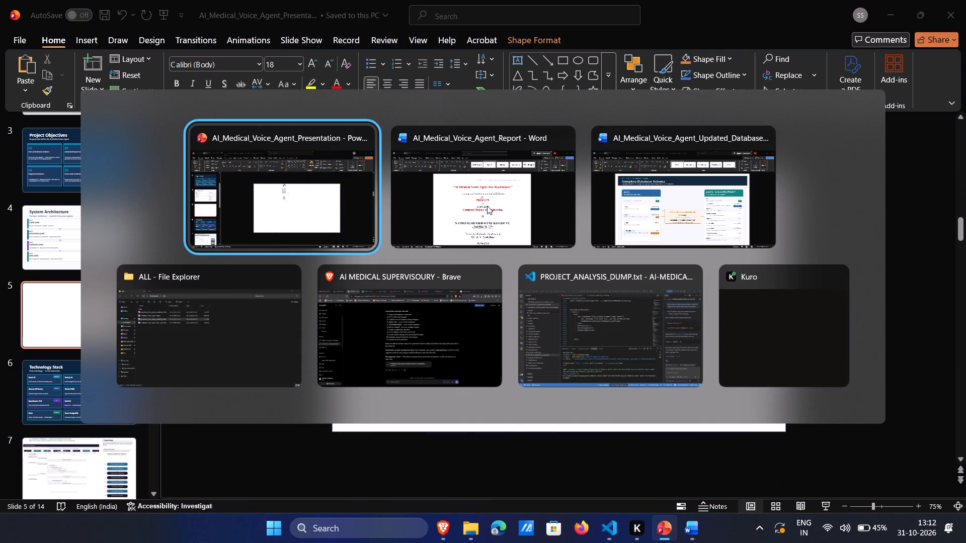
Copy the Complete Database Schema diagram from the Word document and paste it onto blank slide 5 of the presentation.
{"action": "left_click", "coordinate": [493, 256]}
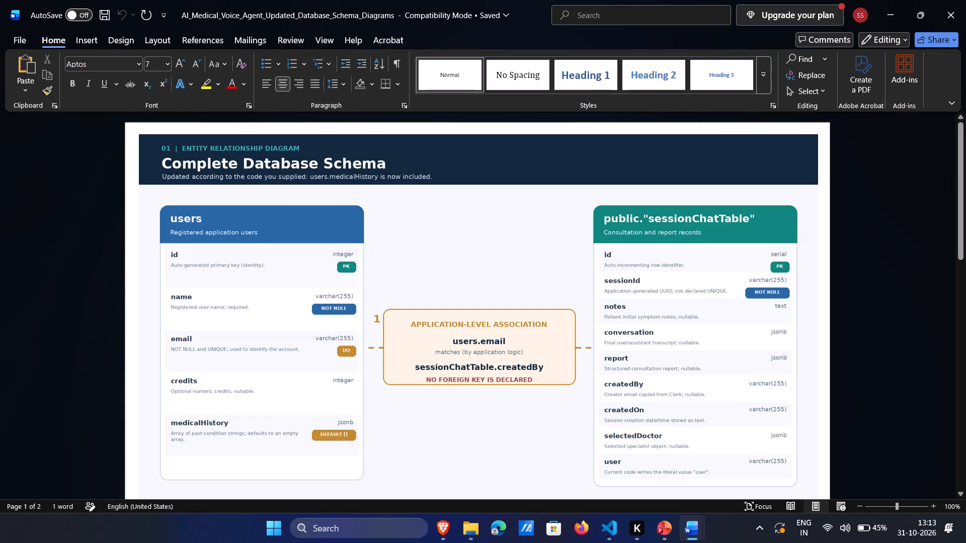
{"action": "right_click", "coordinate": [493, 256]}
{"action": "left_click", "coordinate": [532, 204]}
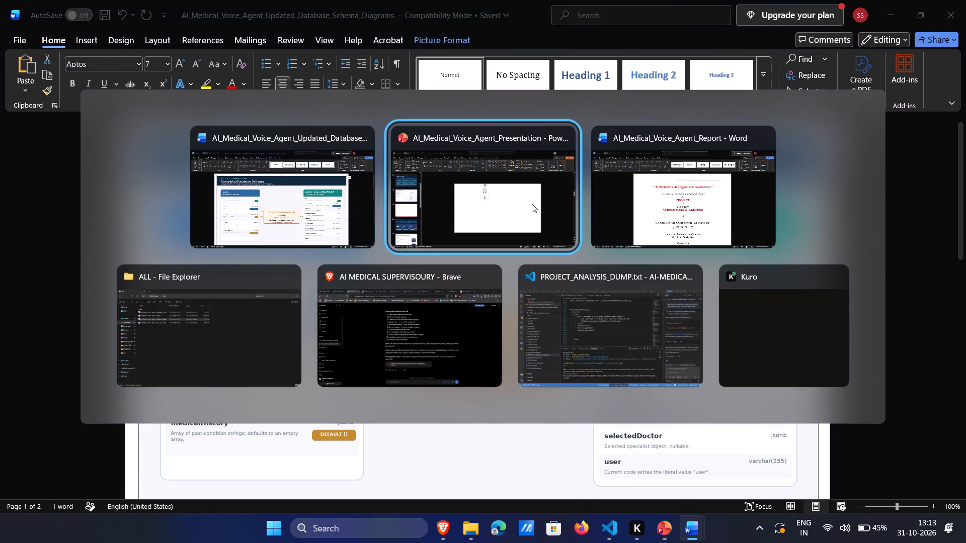
{"action": "key", "text": "ctrl+v"}
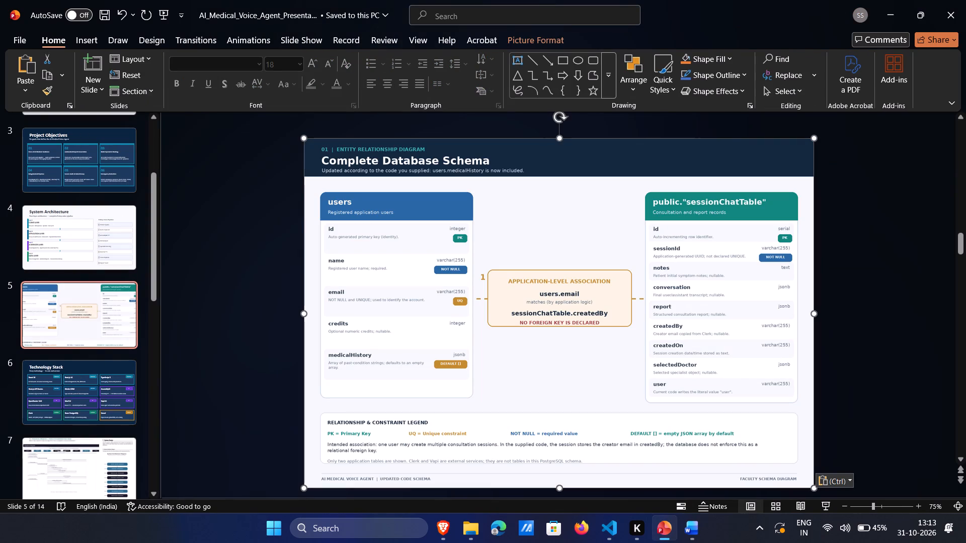
{"action": "left_click", "coordinate": [548, 264]}
{"action": "left_click", "coordinate": [875, 299]}
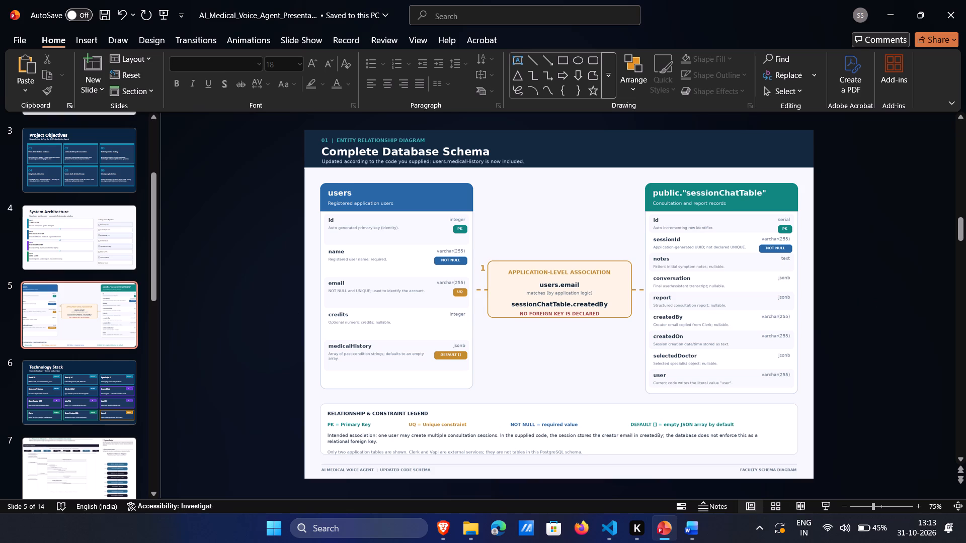
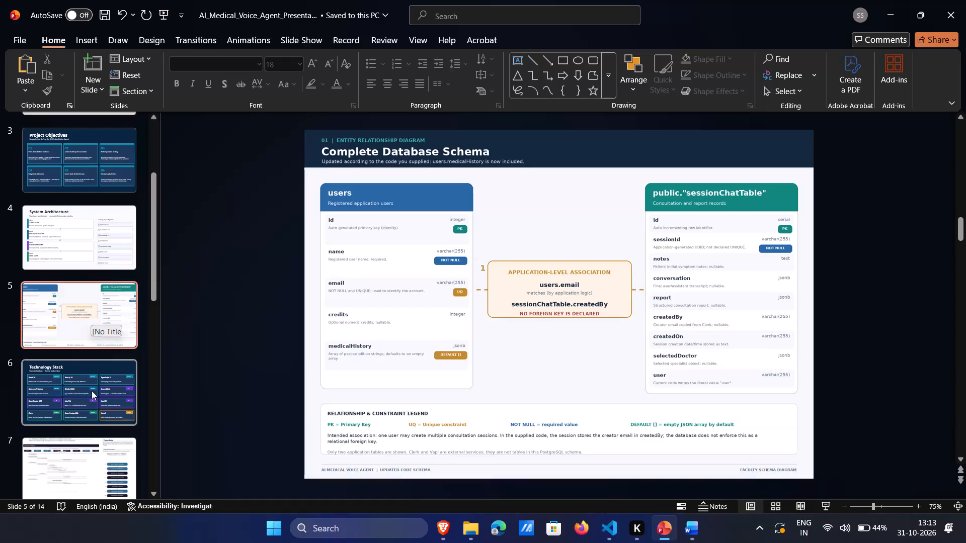
Review the Technology Stack, The Problem, Project Objectives and System Architecture slides around the new schema slide.
{"action": "left_click", "coordinate": [90, 391]}
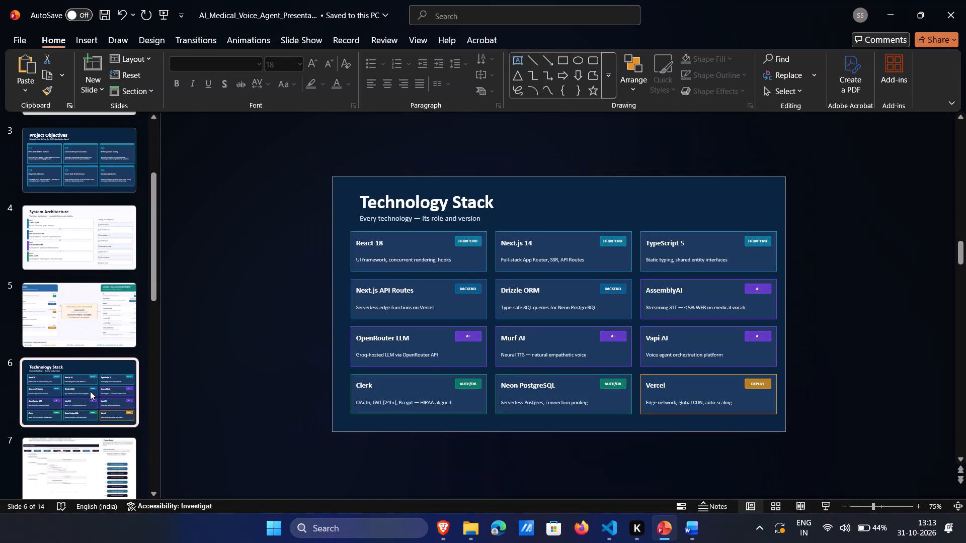
{"action": "scroll", "coordinate": [90, 391], "scroll_direction": "down", "scroll_amount": 2}
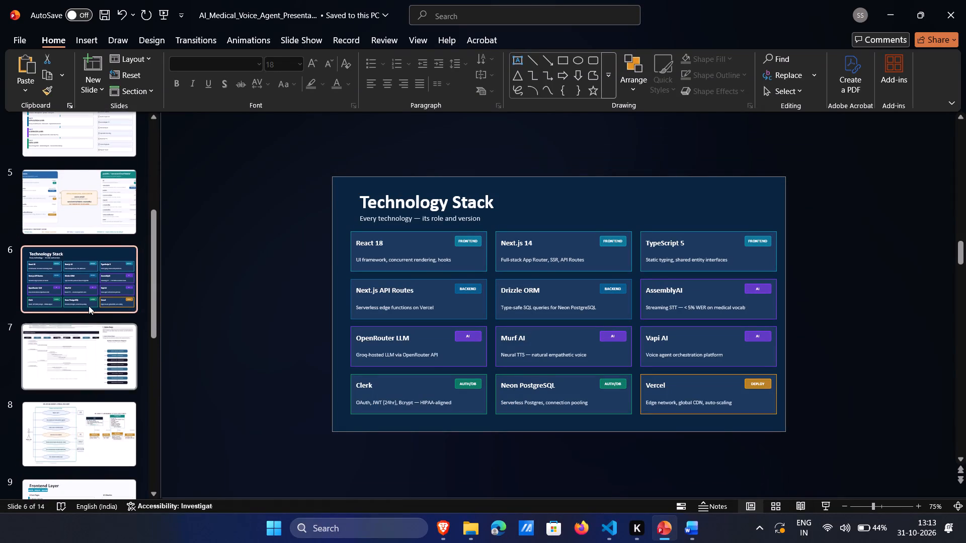
{"action": "left_click", "coordinate": [83, 280]}
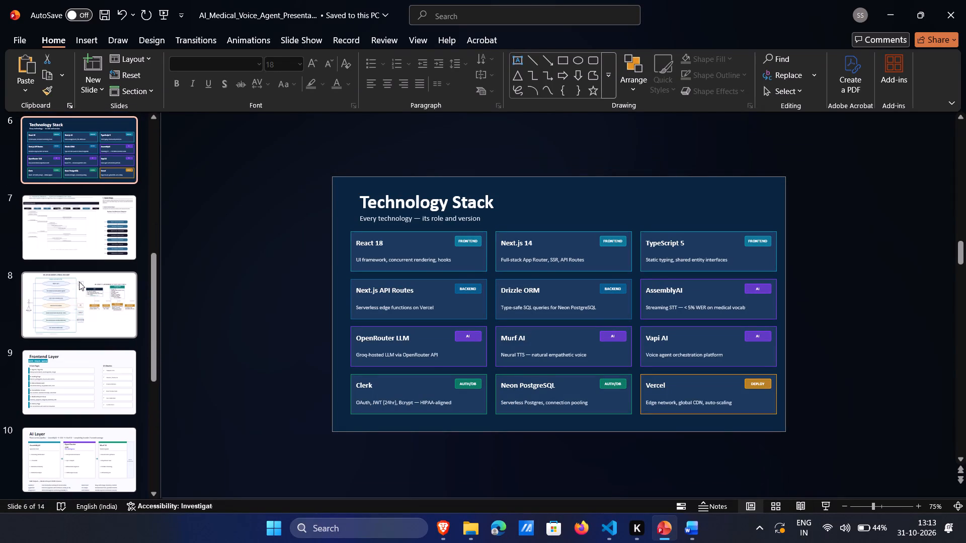
{"action": "scroll", "coordinate": [79, 282], "scroll_direction": "up", "scroll_amount": 9}
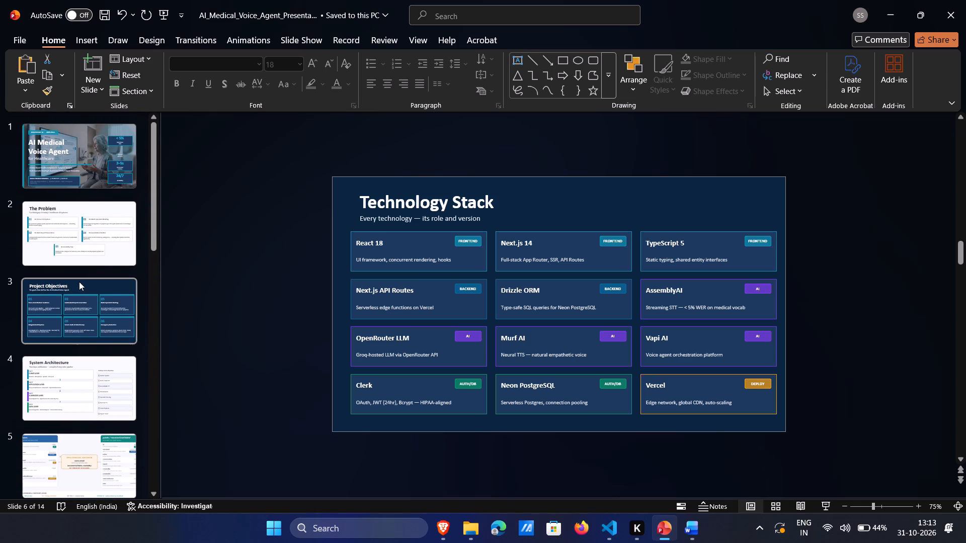
{"action": "left_click", "coordinate": [84, 228]}
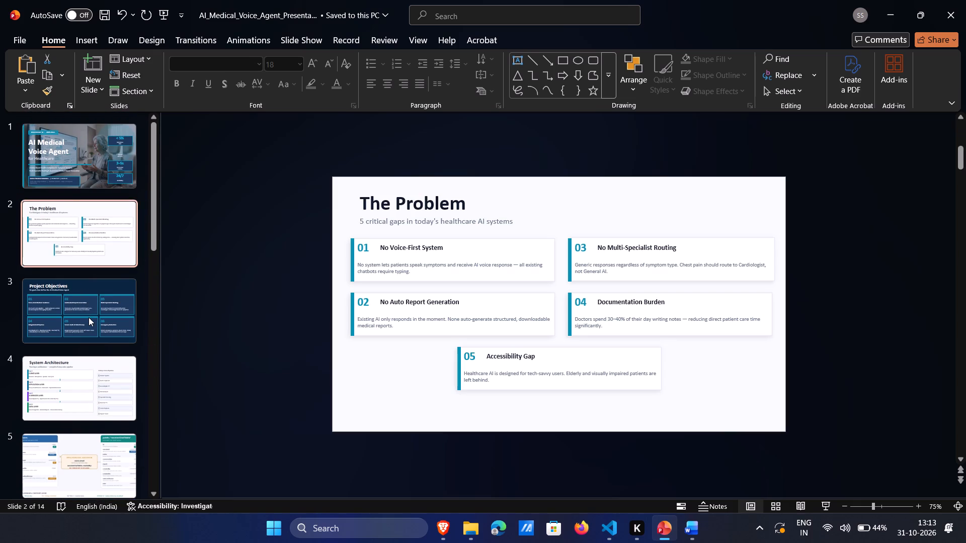
{"action": "left_click", "coordinate": [89, 317]}
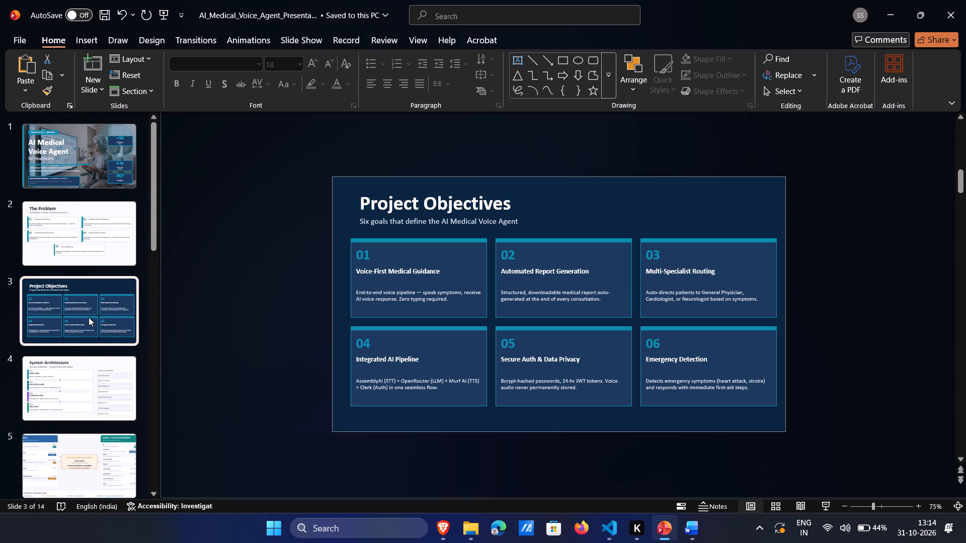
{"action": "scroll", "coordinate": [89, 317], "scroll_direction": "up", "scroll_amount": 2}
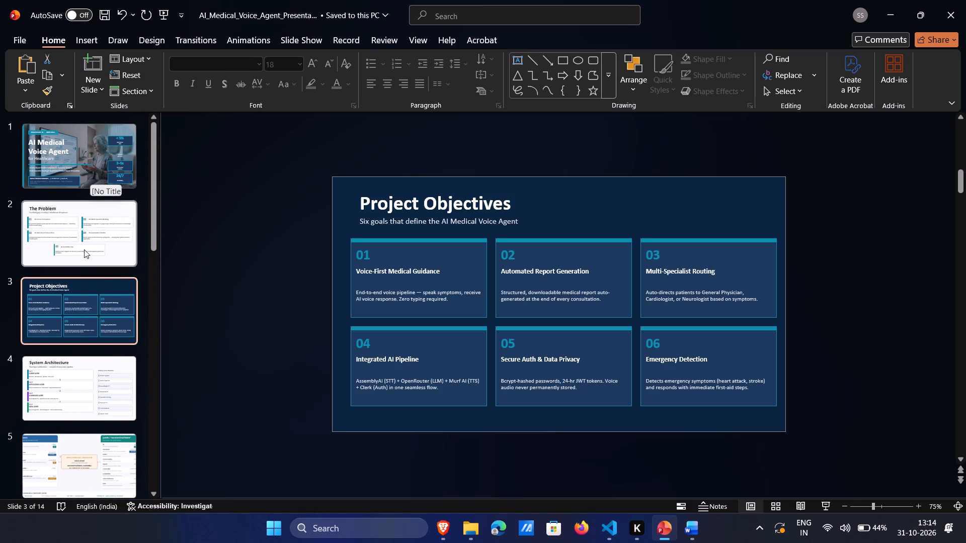
{"action": "scroll", "coordinate": [88, 303], "scroll_direction": "down", "scroll_amount": 1}
{"action": "left_click", "coordinate": [102, 186]}
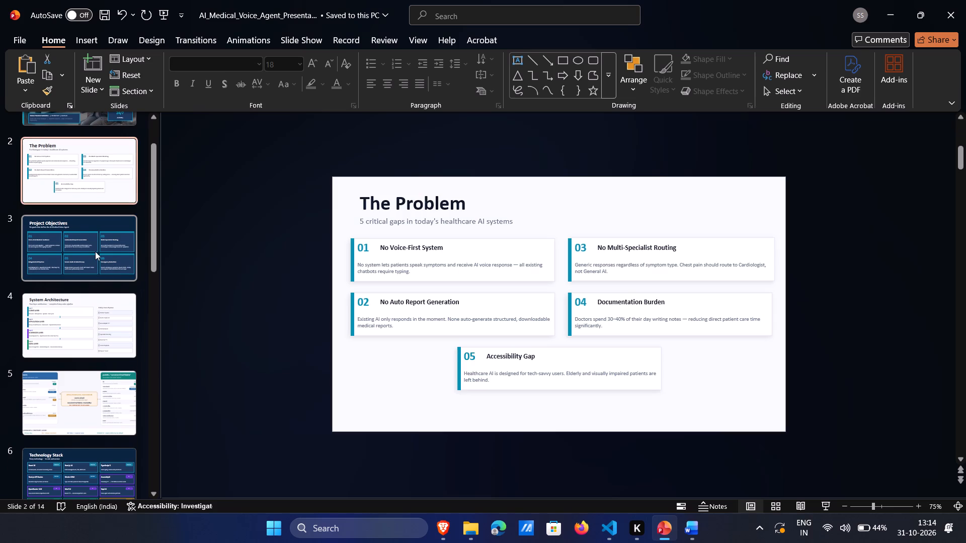
{"action": "left_click", "coordinate": [95, 252]}
{"action": "scroll", "coordinate": [95, 252], "scroll_direction": "down", "scroll_amount": 1}
{"action": "left_click", "coordinate": [95, 252]}
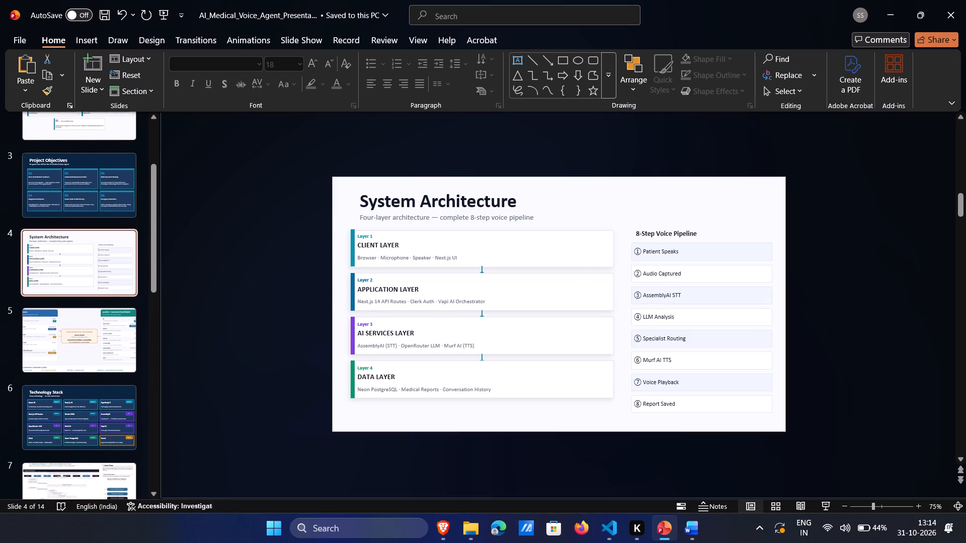
{"action": "scroll", "coordinate": [574, 266], "scroll_direction": "up", "scroll_amount": 2, "text": "ctrl"}
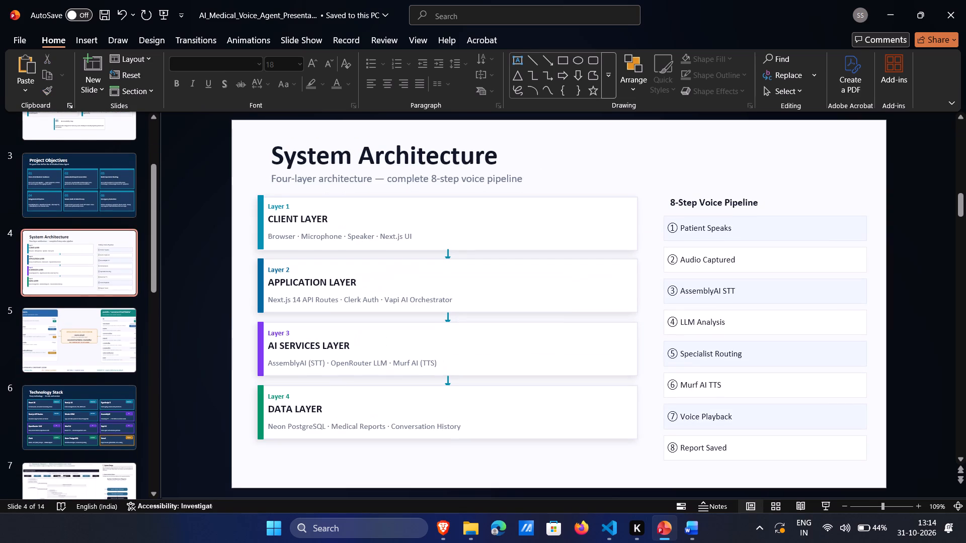
Look through the remaining slide thumbnails up to the Conclusion slide and return to the start of the deck.
{"action": "scroll", "coordinate": [91, 366], "scroll_direction": "down", "scroll_amount": 3}
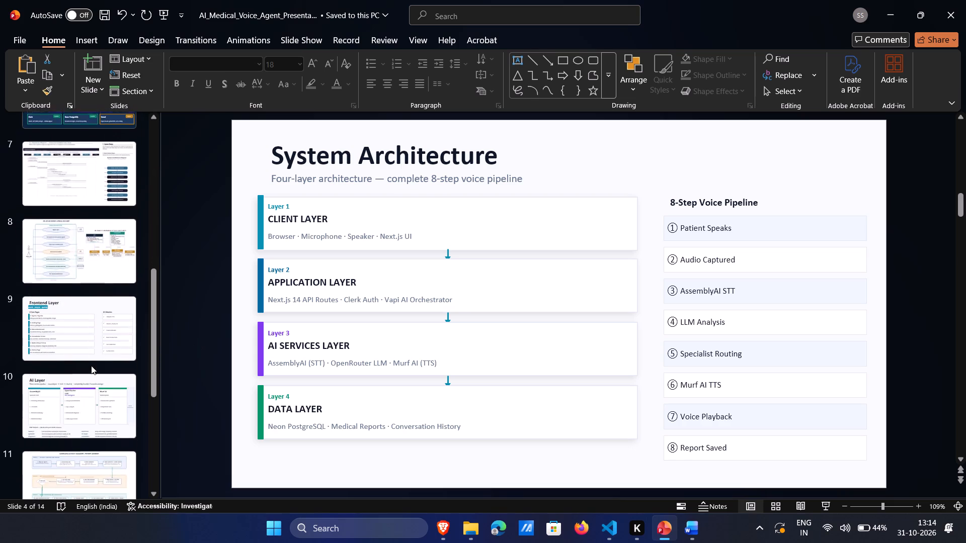
{"action": "scroll", "coordinate": [91, 366], "scroll_direction": "down", "scroll_amount": 6}
{"action": "scroll", "coordinate": [91, 366], "scroll_direction": "up", "scroll_amount": 2}
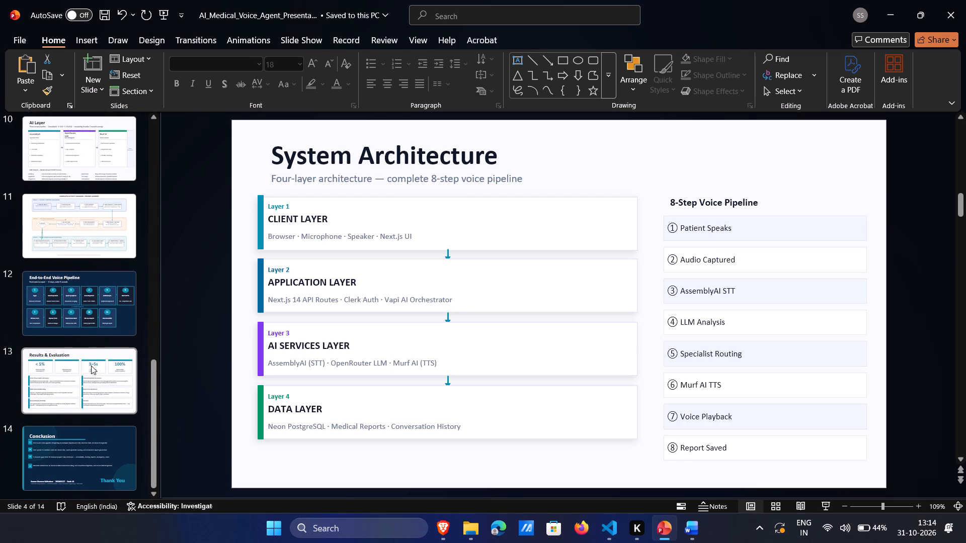
{"action": "scroll", "coordinate": [91, 366], "scroll_direction": "up", "scroll_amount": 8}
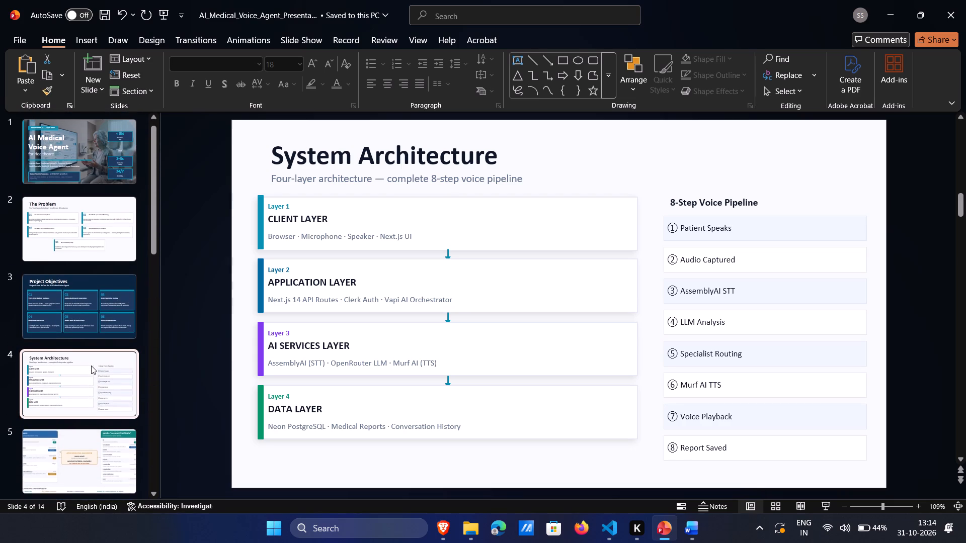
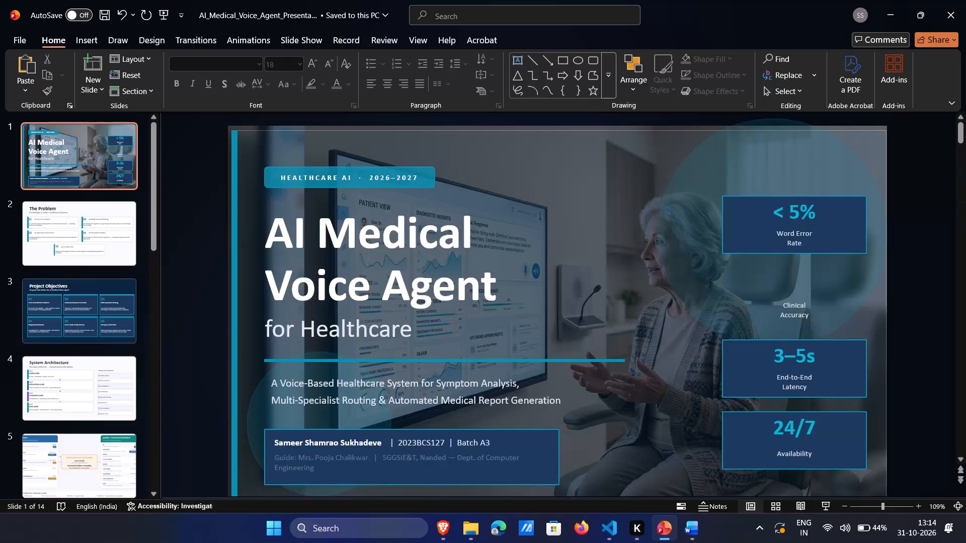
Review the opening slides from the title slide through The Problem and System Architecture to the Complete Database Schema.
{"action": "scroll", "coordinate": [326, 256], "scroll_direction": "up", "scroll_amount": 2}
{"action": "left_click", "coordinate": [343, 229]}
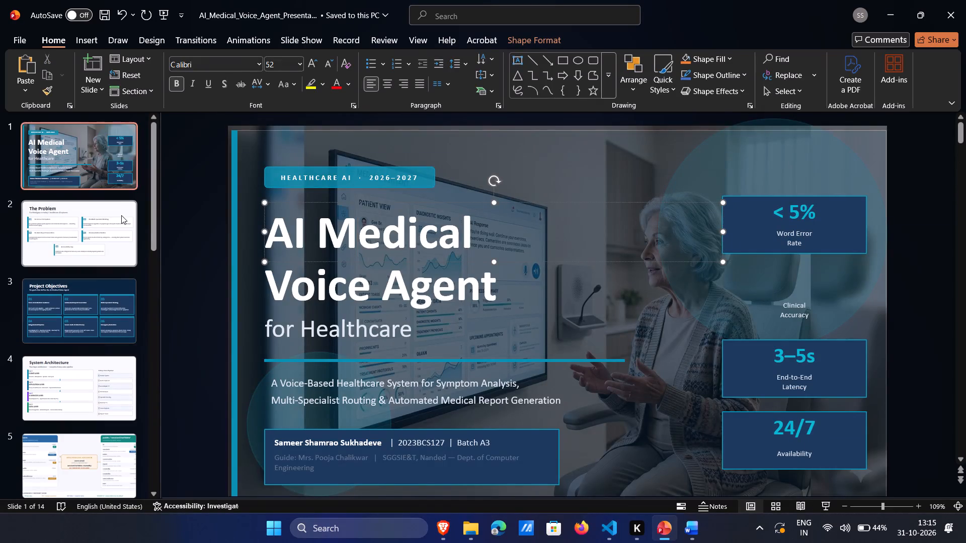
{"action": "left_click", "coordinate": [121, 218]}
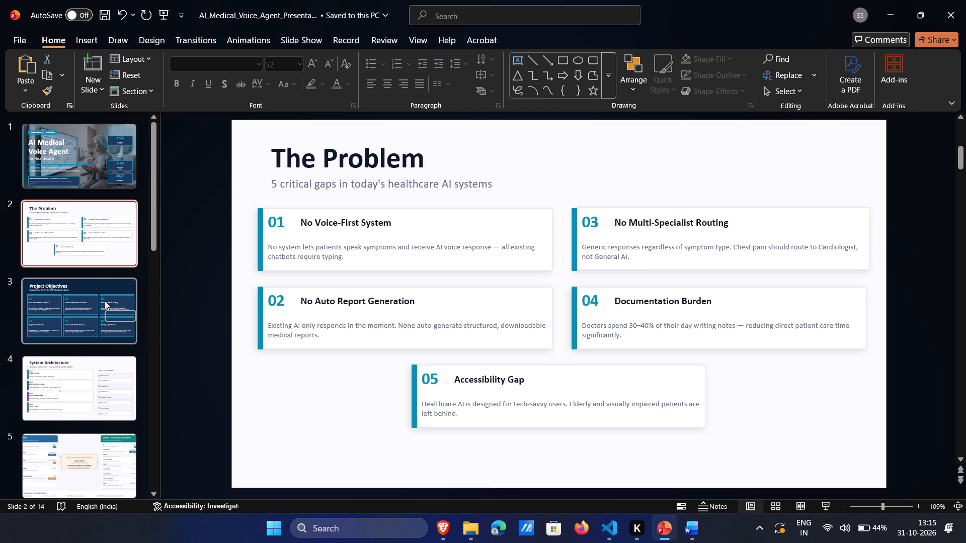
{"action": "scroll", "coordinate": [105, 301], "scroll_direction": "down", "scroll_amount": 3}
{"action": "left_click", "coordinate": [105, 301]}
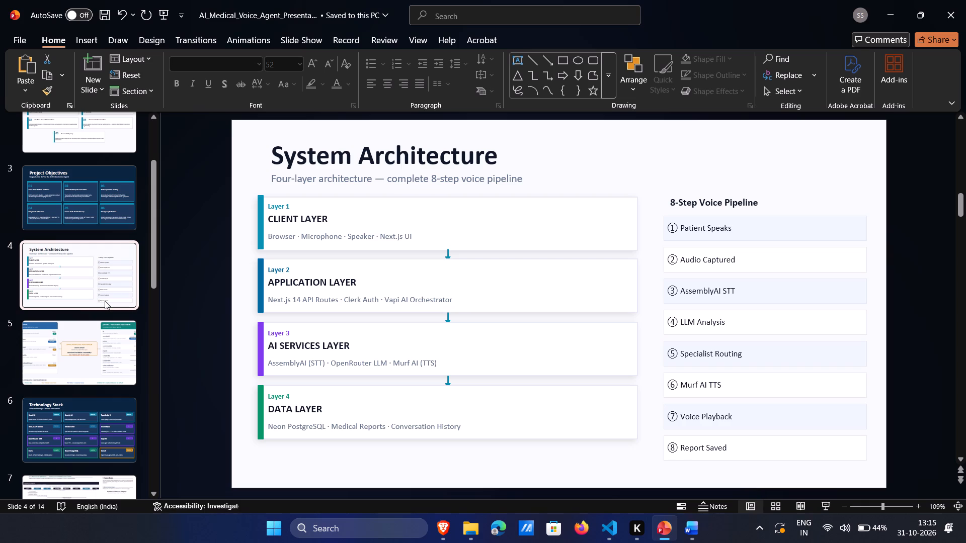
{"action": "scroll", "coordinate": [105, 301], "scroll_direction": "down", "scroll_amount": 1}
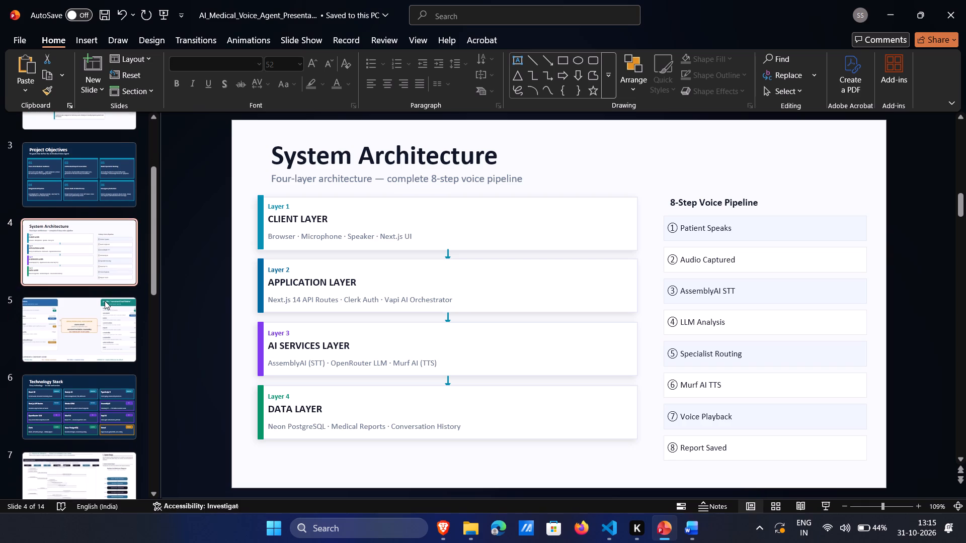
{"action": "scroll", "coordinate": [105, 301], "scroll_direction": "down", "scroll_amount": 1}
{"action": "left_click", "coordinate": [105, 301]}
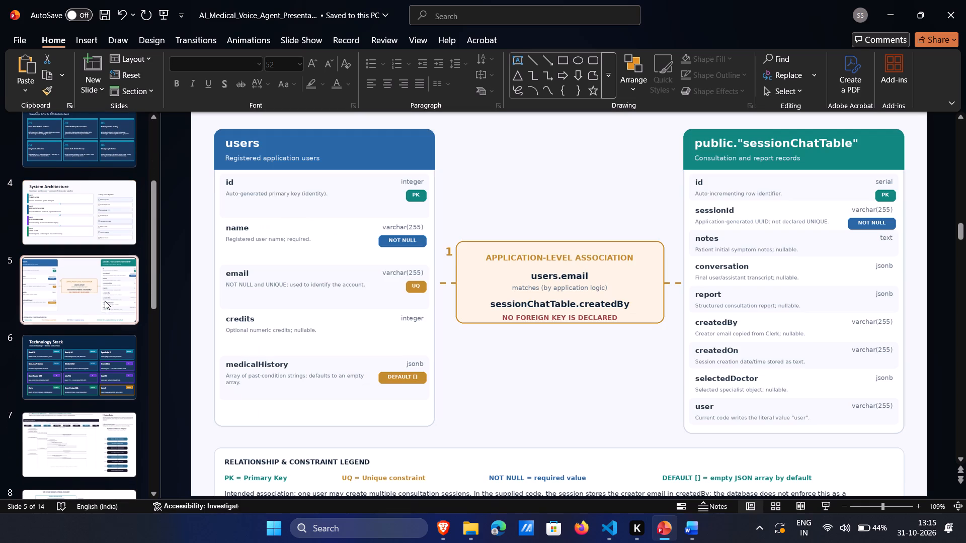
{"action": "scroll", "coordinate": [105, 301], "scroll_direction": "down", "scroll_amount": 1}
{"action": "scroll", "coordinate": [382, 215], "scroll_direction": "down", "scroll_amount": 1, "text": "ctrl"}
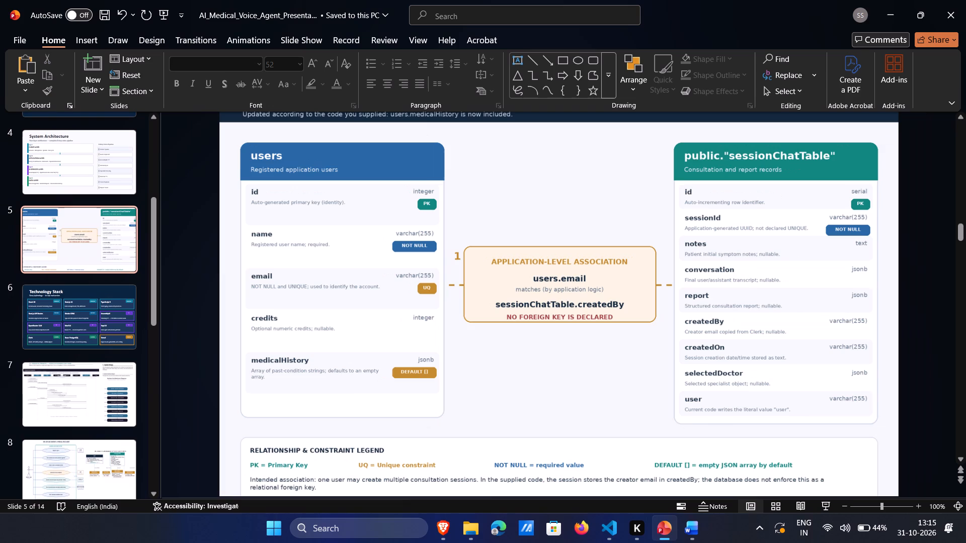
{"action": "scroll", "coordinate": [299, 254], "scroll_direction": "down", "scroll_amount": 1, "text": "ctrl"}
Review the slides from Project Objectives through the sequence, use-case and class diagrams to Frontend Layer and AI Layer.
{"action": "scroll", "coordinate": [299, 254], "scroll_direction": "up", "scroll_amount": 1}
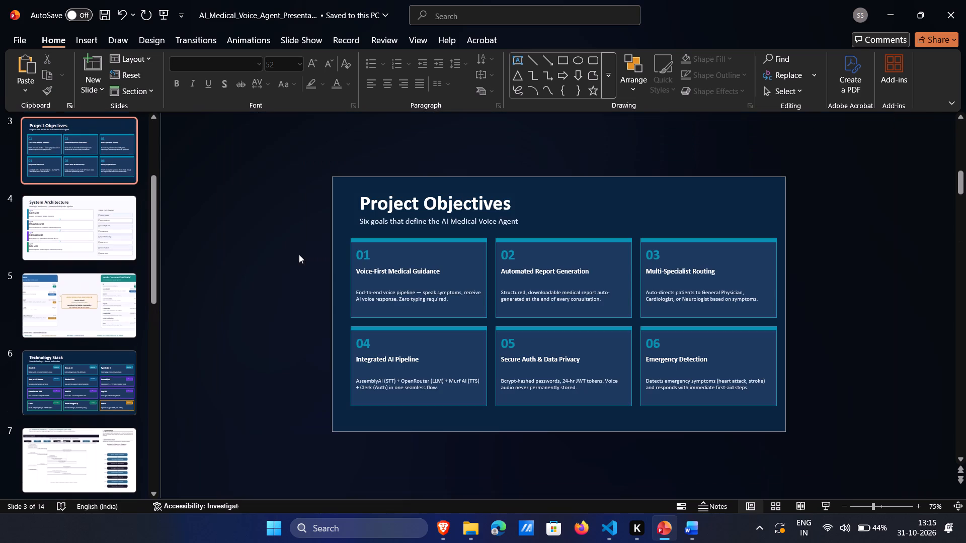
{"action": "left_click", "coordinate": [93, 390]}
{"action": "key", "text": "Down"}
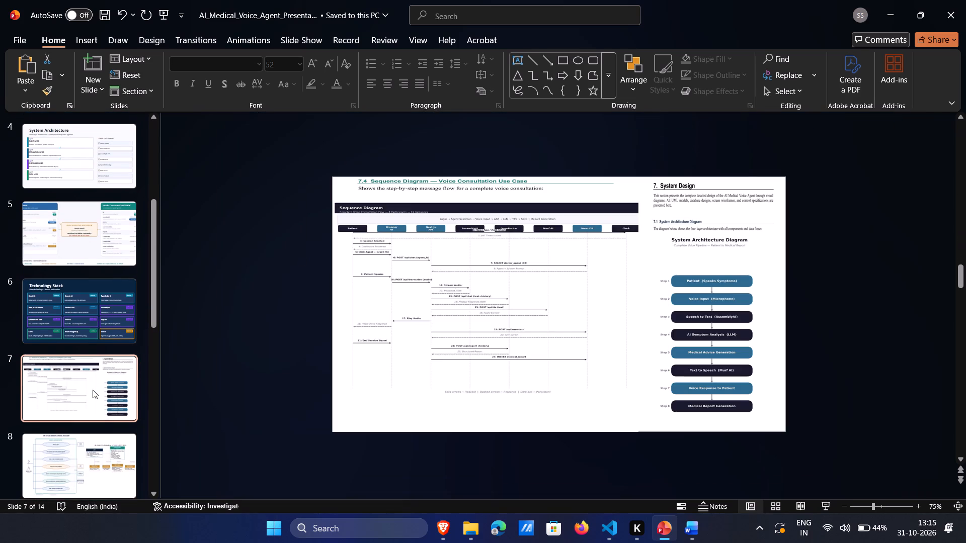
{"action": "key", "text": "Down"}
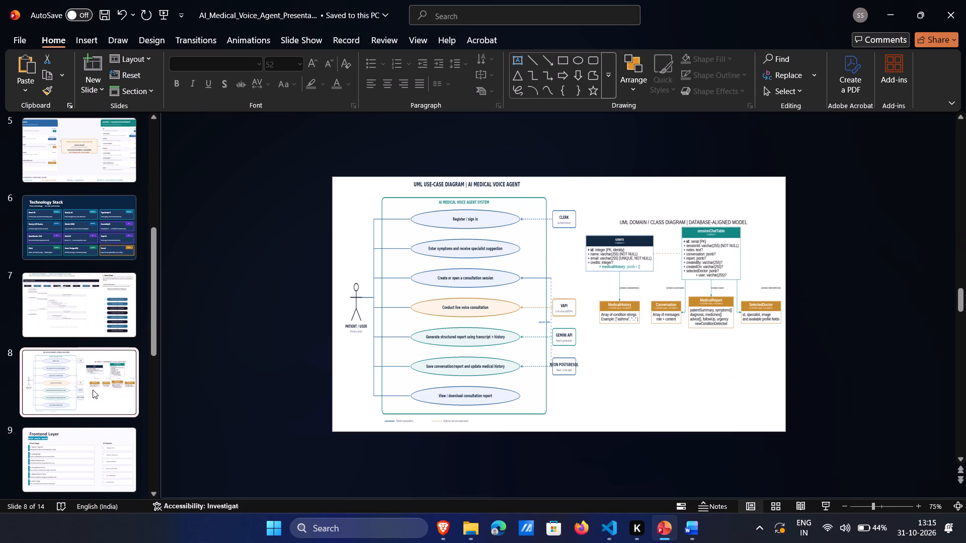
{"action": "key", "text": "Down"}
{"action": "key", "text": "Down"}
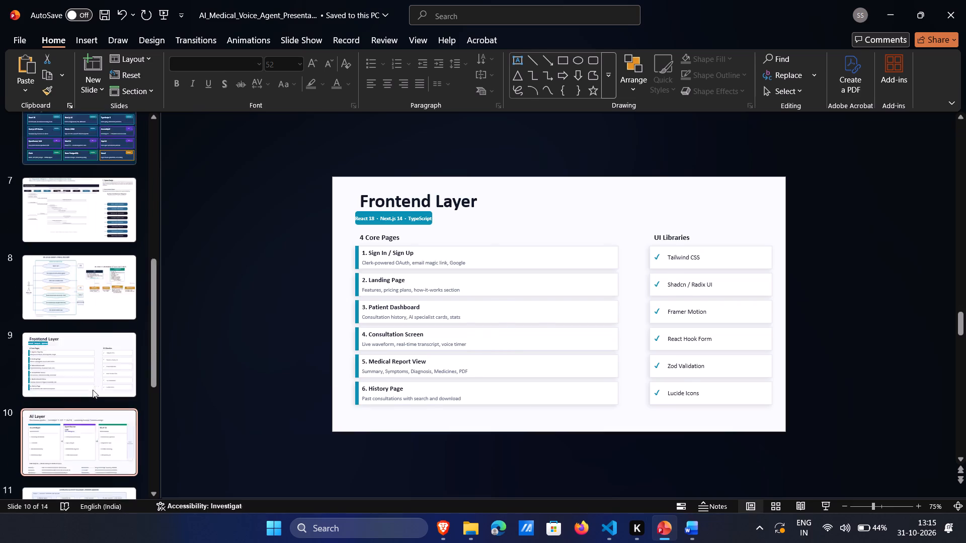
{"action": "key", "text": "Up"}
{"action": "key", "text": "Down"}
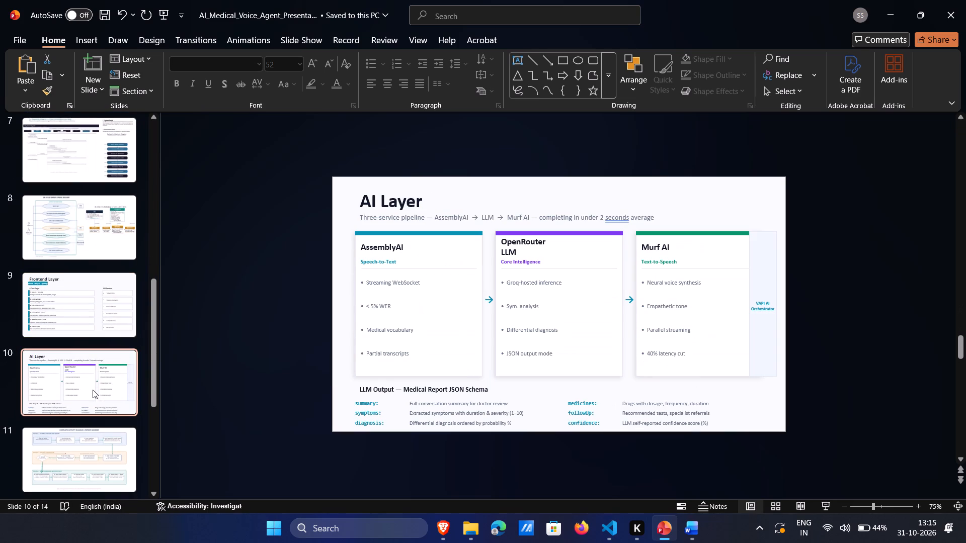
Delete the AI Layer slide from the presentation.
{"action": "right_click", "coordinate": [93, 390]}
{"action": "left_click", "coordinate": [137, 116]}
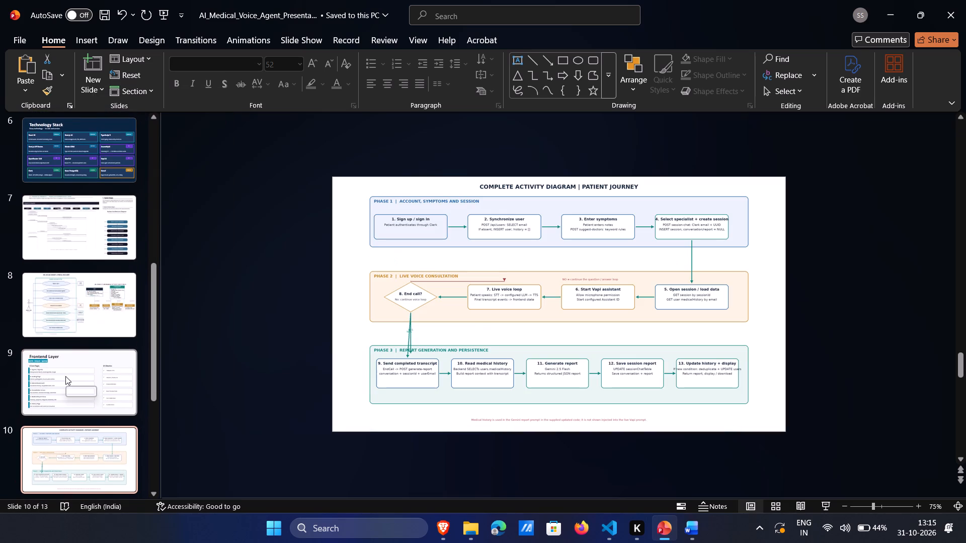
Review the End-to-End Voice Pipeline, Results & Evaluation and Conclusion slides, and return to the title slide.
{"action": "key", "text": "Down"}
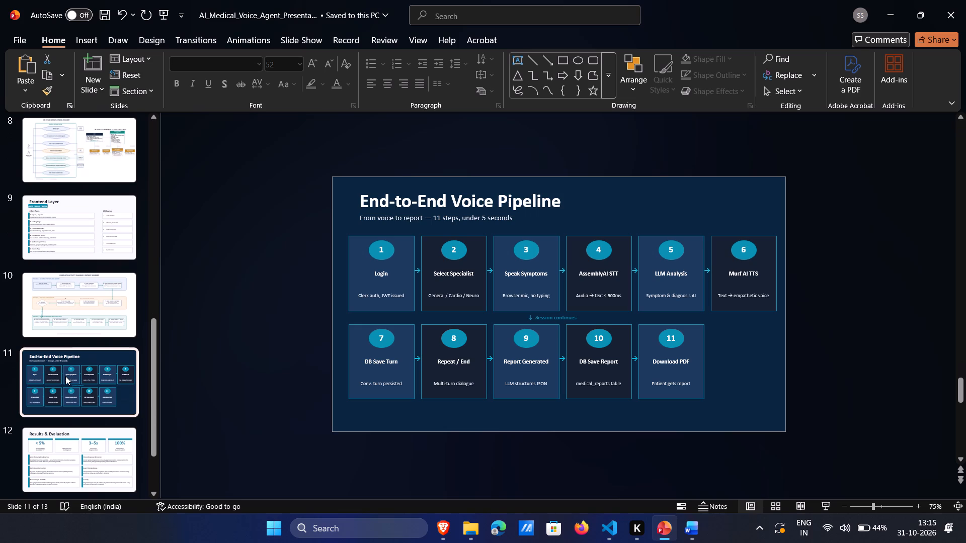
{"action": "key", "text": "Down"}
{"action": "key", "text": "Down"}
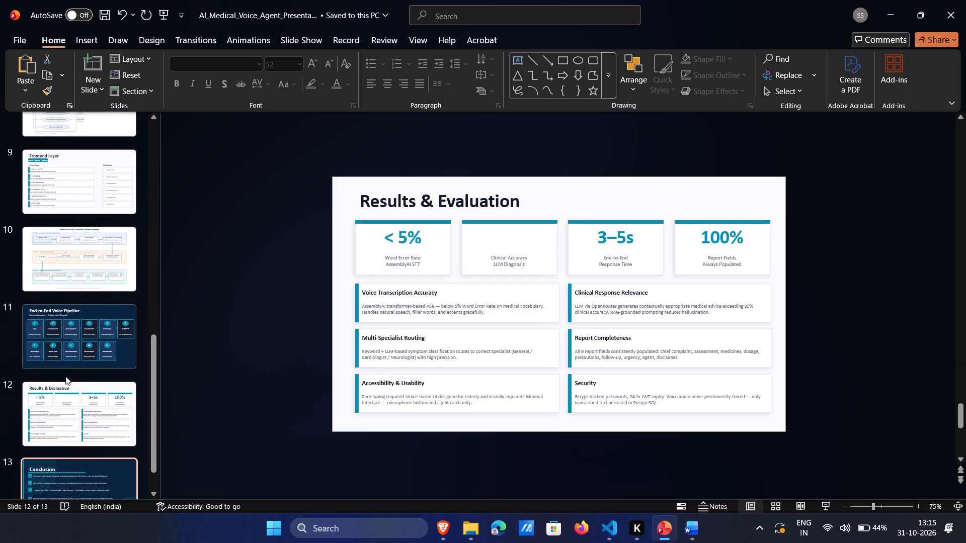
{"action": "key", "text": "Down"}
{"action": "key", "text": "Up"}
{"action": "key", "text": "Up"}
{"action": "key", "text": "Up"}
{"action": "key", "text": "Up"}
{"action": "key", "text": "Up"}
{"action": "key", "text": "Up"}
{"action": "key", "text": "Up"}
{"action": "key", "text": "Up"}
{"action": "key", "text": "Up"}
{"action": "key", "text": "Up"}
{"action": "key", "text": "Up"}
{"action": "key", "text": "Up"}
{"action": "key", "text": "Up"}
{"action": "key", "text": "Up"}
{"action": "key", "text": "Up"}
{"action": "key", "text": "Up"}
{"action": "key", "text": "Up"}
{"action": "key", "text": "Up"}
{"action": "key", "text": "Up"}
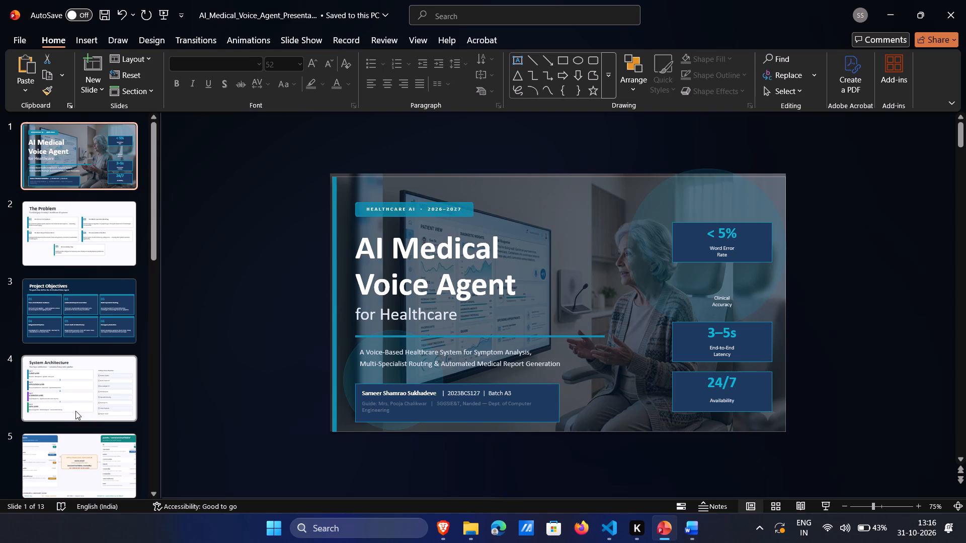
Open the Complete Database Schema slide for another check.
{"action": "left_click", "coordinate": [99, 461]}
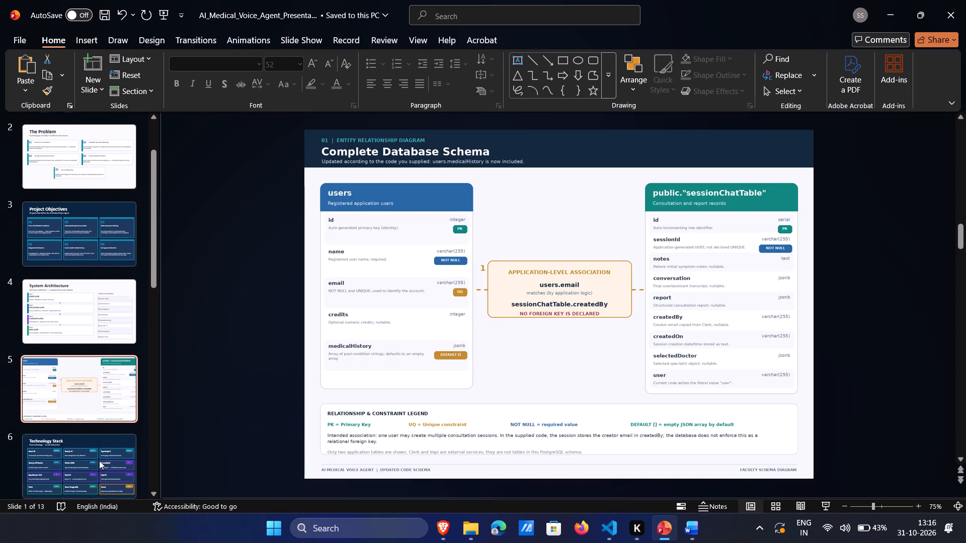